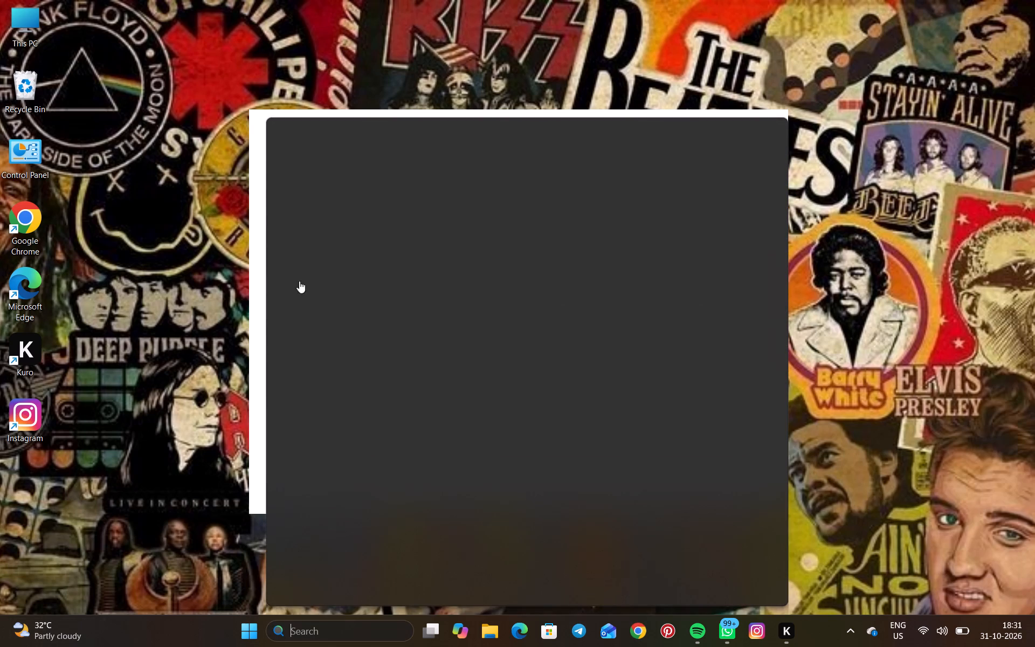
Launch the Paint app from the recent searches.
{"action": "left_click", "coordinate": [355, 211]}
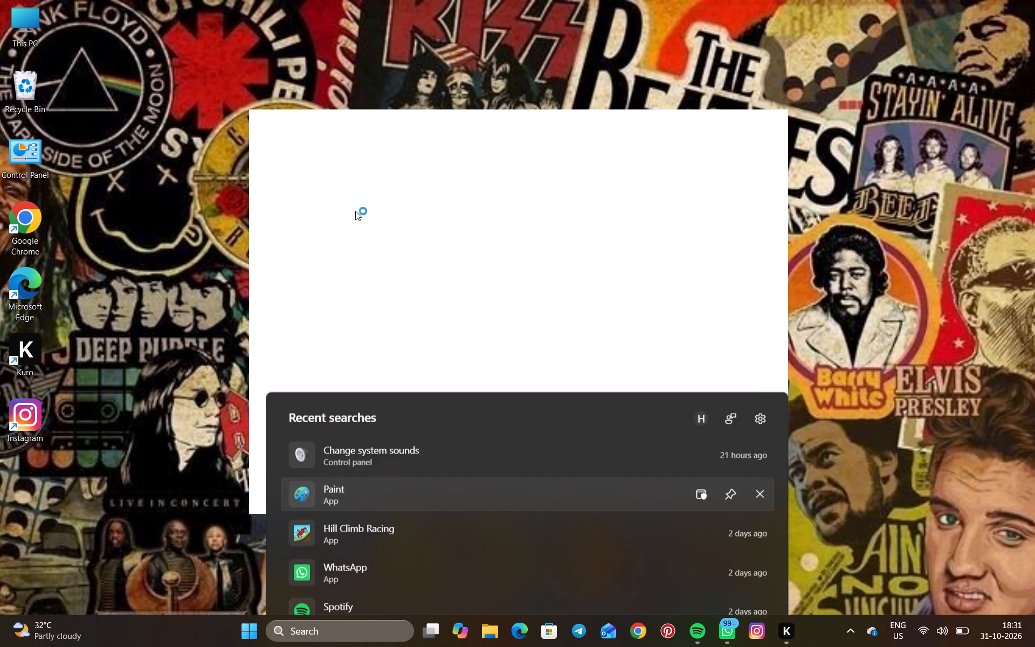
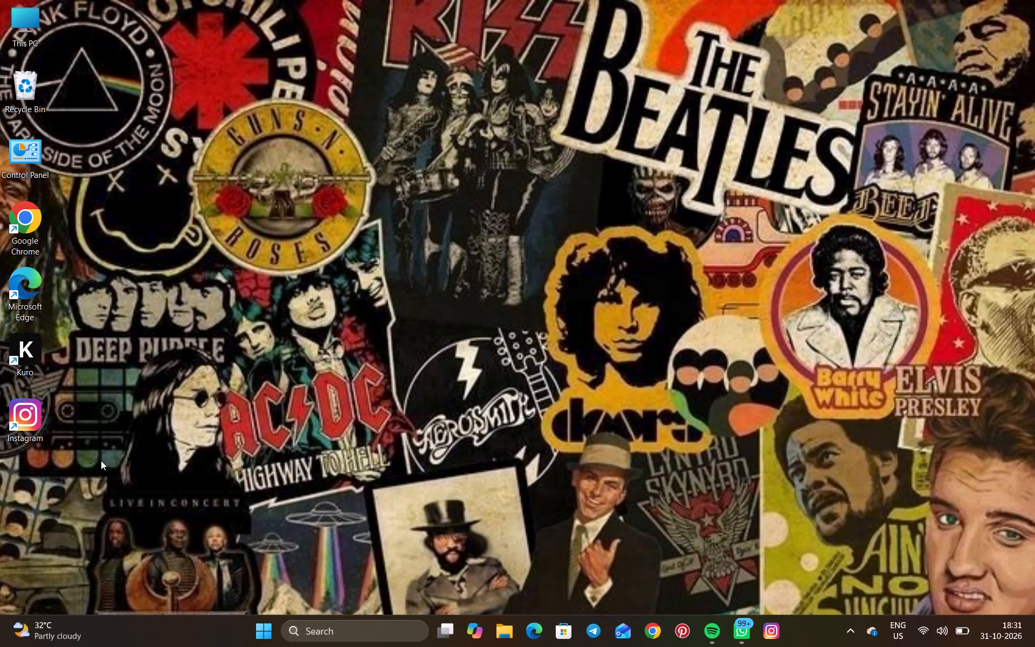
Find Paint among the recent searches and launch it.
{"action": "left_click", "coordinate": [294, 633]}
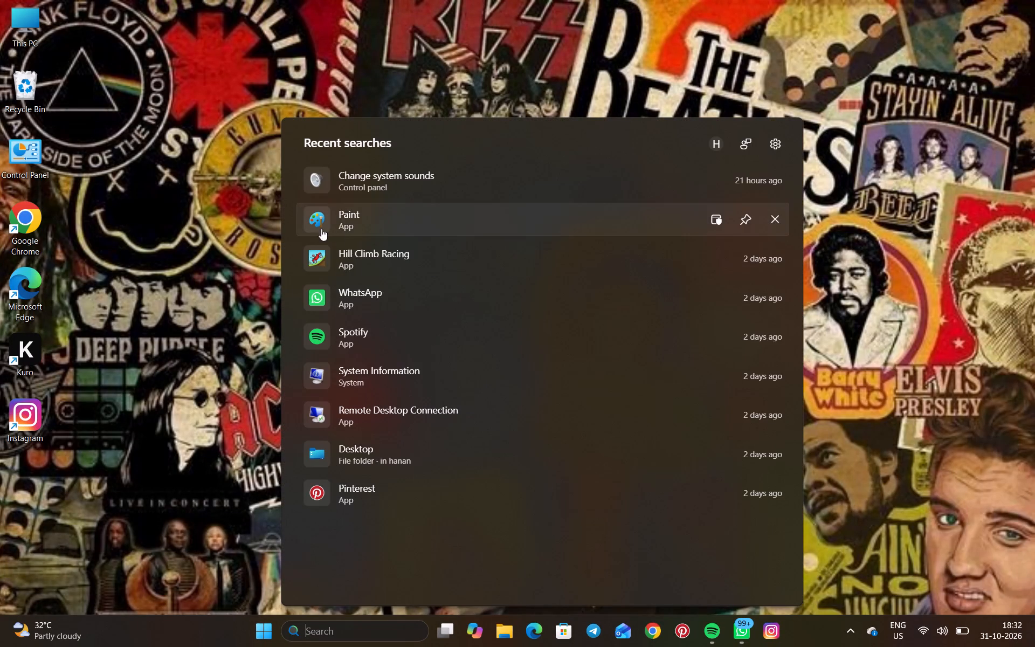
{"action": "left_click", "coordinate": [712, 218]}
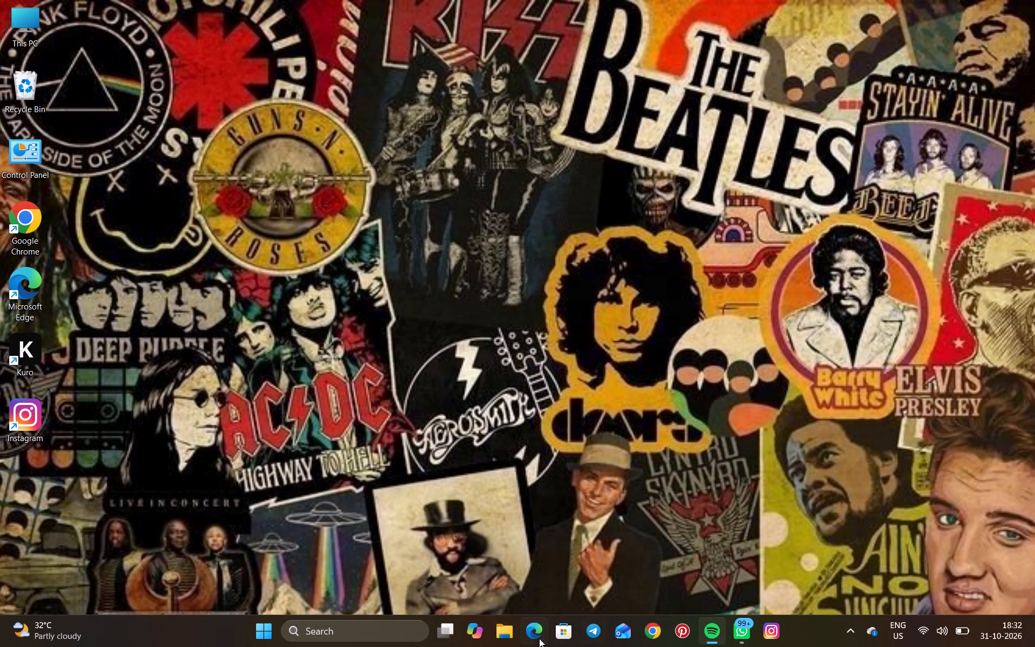
{"action": "left_click", "coordinate": [308, 630]}
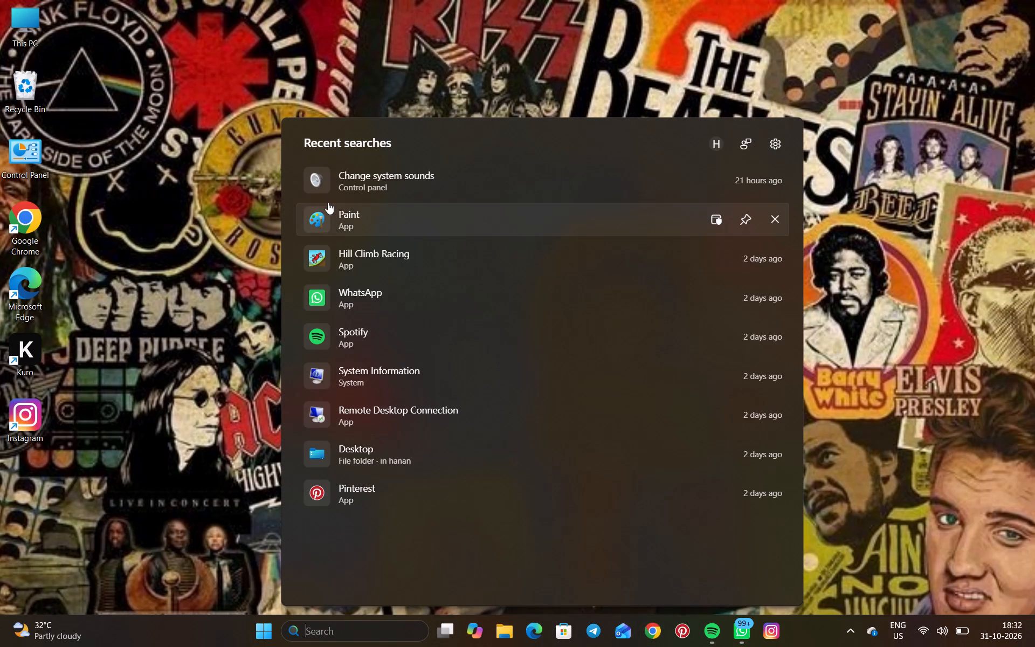
{"action": "left_click", "coordinate": [322, 212]}
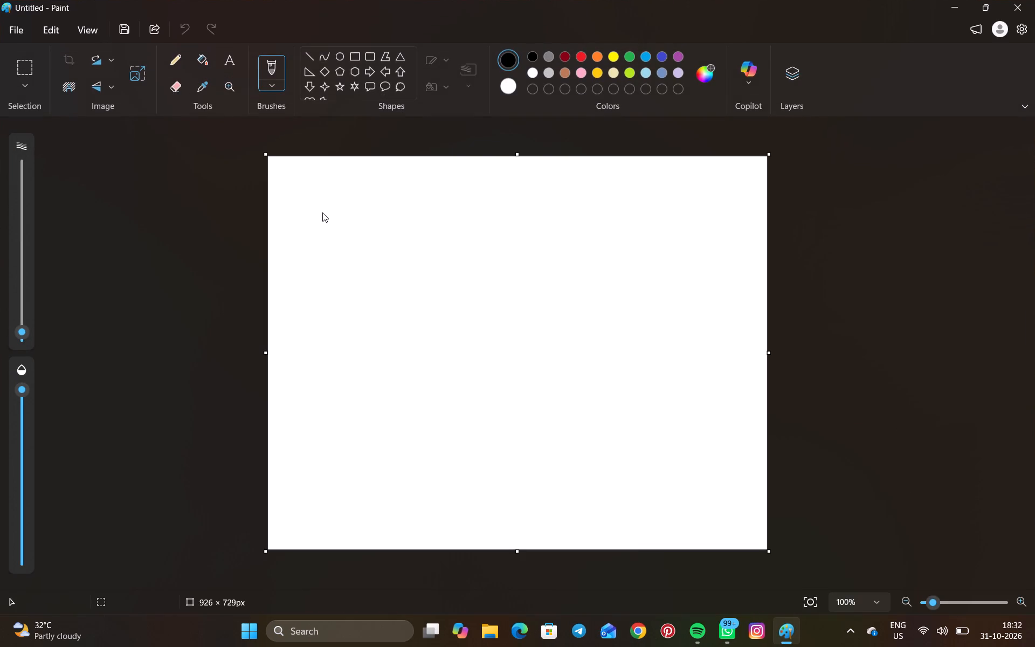
Open the existing PNG drawing "hanan" from the Pictures folder.
{"action": "left_click", "coordinate": [20, 29]}
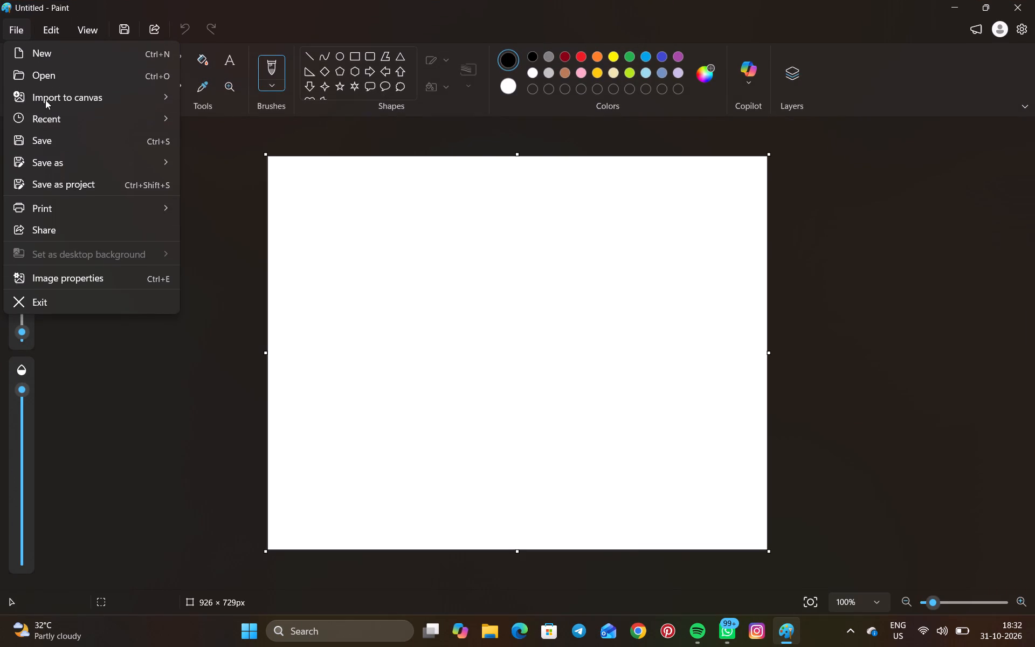
{"action": "left_click", "coordinate": [74, 72]}
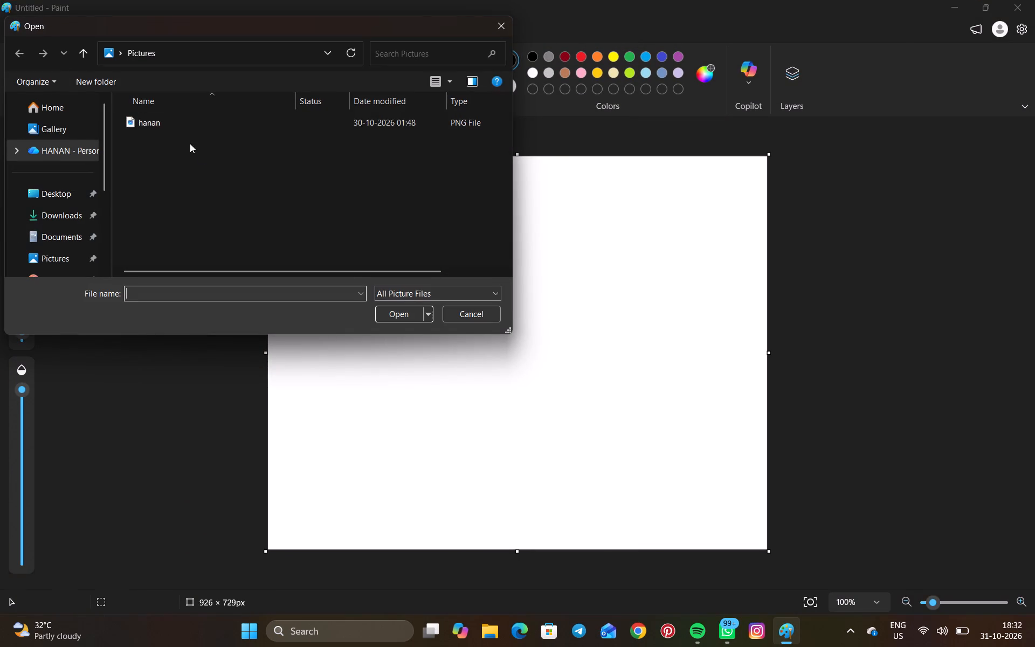
{"action": "double_click", "coordinate": [201, 125]}
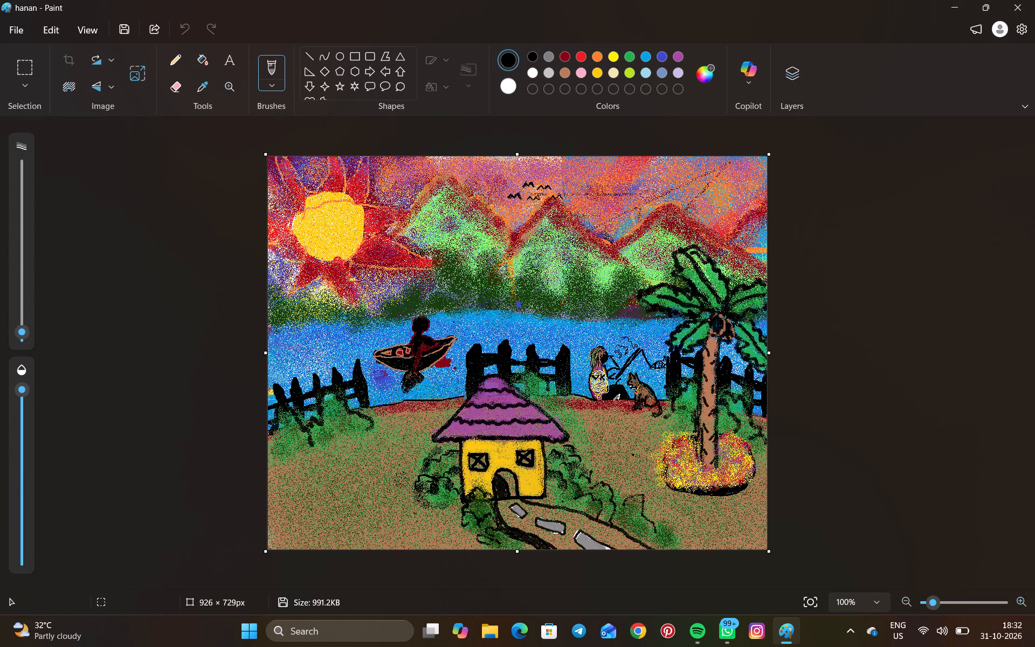
Examine the landscape drawing both as a whole and up close, including the lake, fence, house and palm tree.
{"action": "scroll", "coordinate": [381, 302], "scroll_direction": "down", "scroll_amount": 2, "text": "ctrl"}
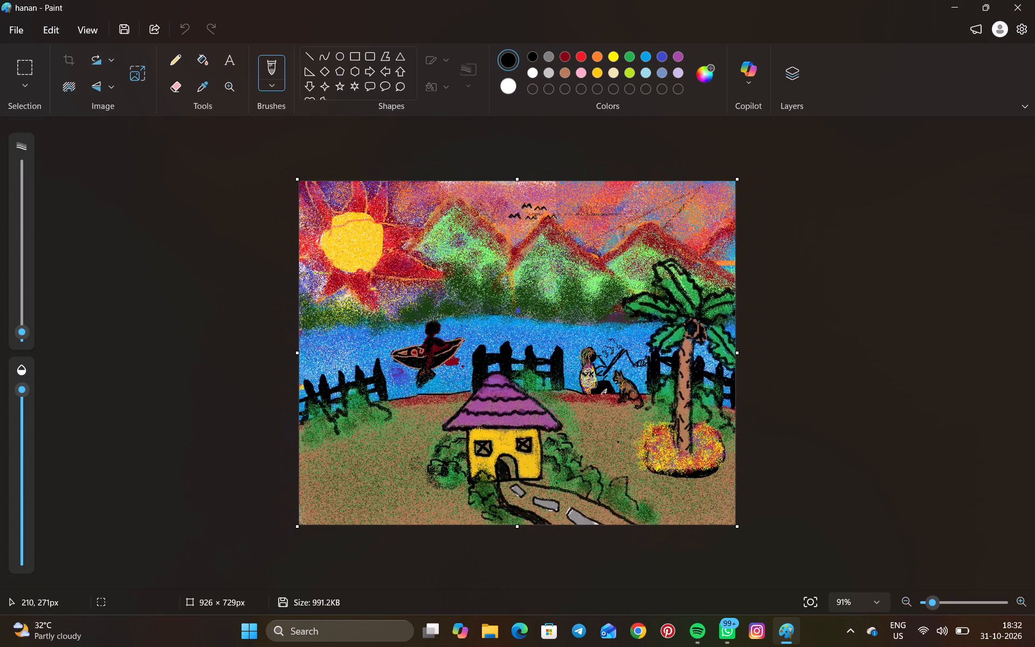
{"action": "scroll", "coordinate": [381, 302], "scroll_direction": "up", "scroll_amount": 3, "text": "ctrl"}
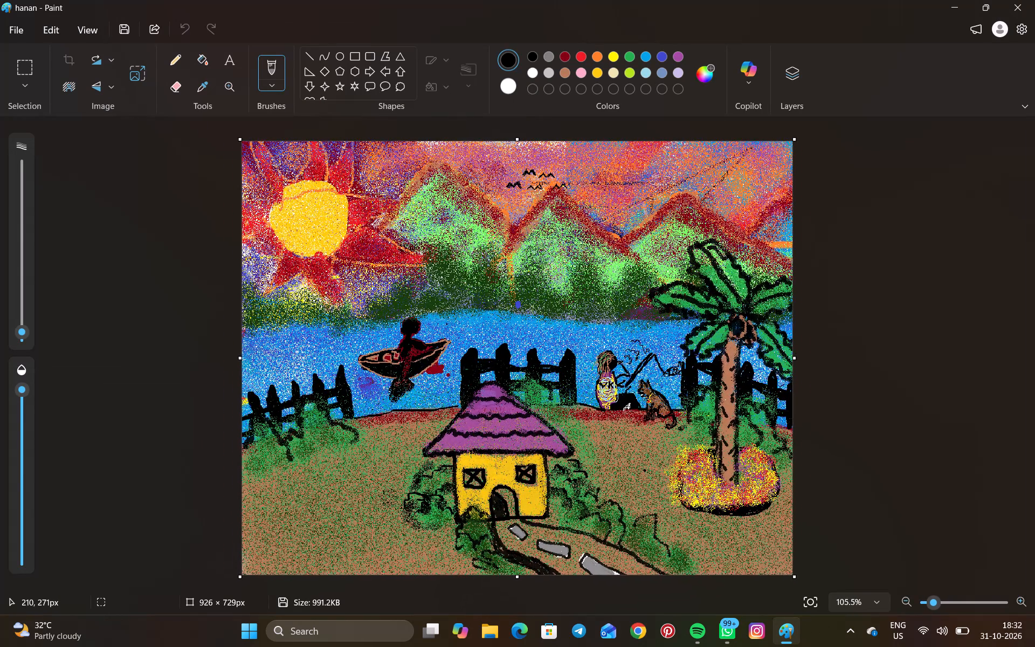
{"action": "scroll", "coordinate": [381, 302], "scroll_direction": "up", "scroll_amount": 3, "text": "ctrl"}
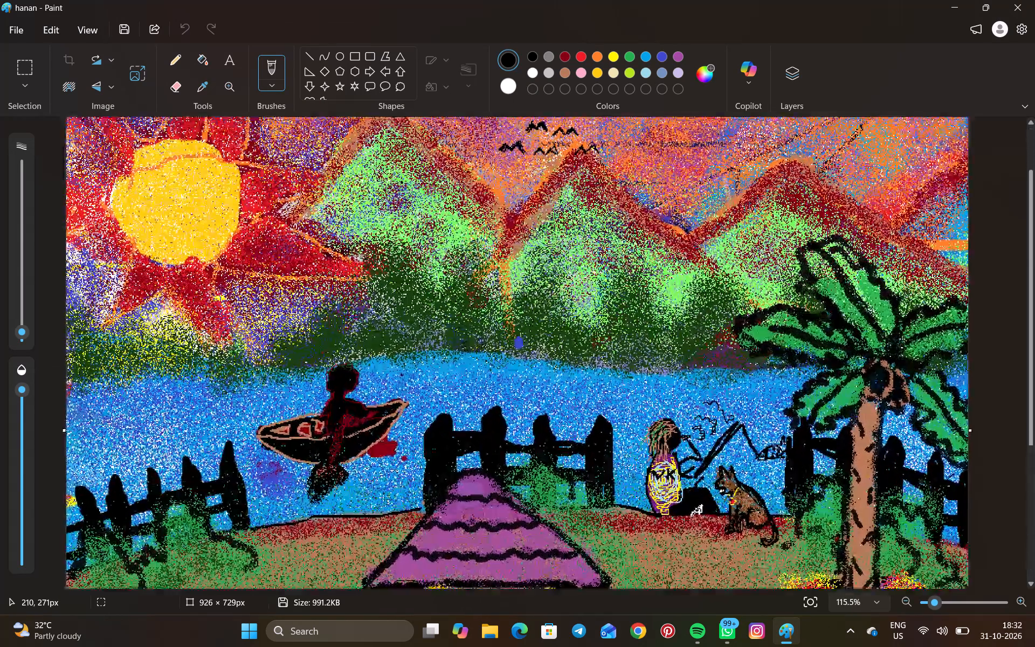
{"action": "scroll", "coordinate": [381, 302], "scroll_direction": "down", "scroll_amount": 2, "text": "ctrl"}
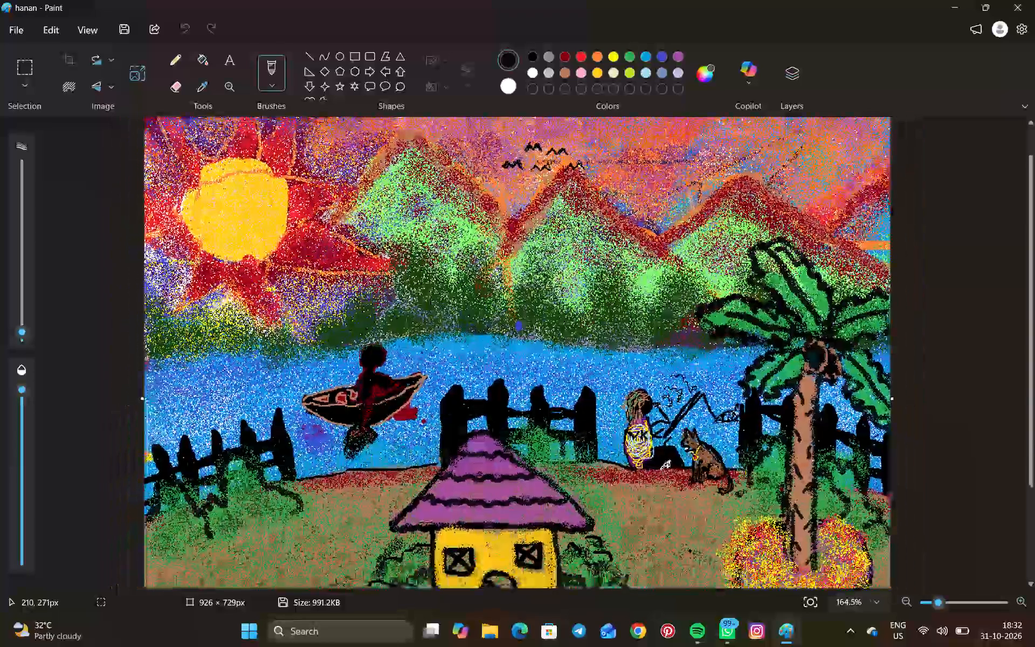
{"action": "scroll", "coordinate": [381, 302], "scroll_direction": "down", "scroll_amount": 2, "text": "ctrl"}
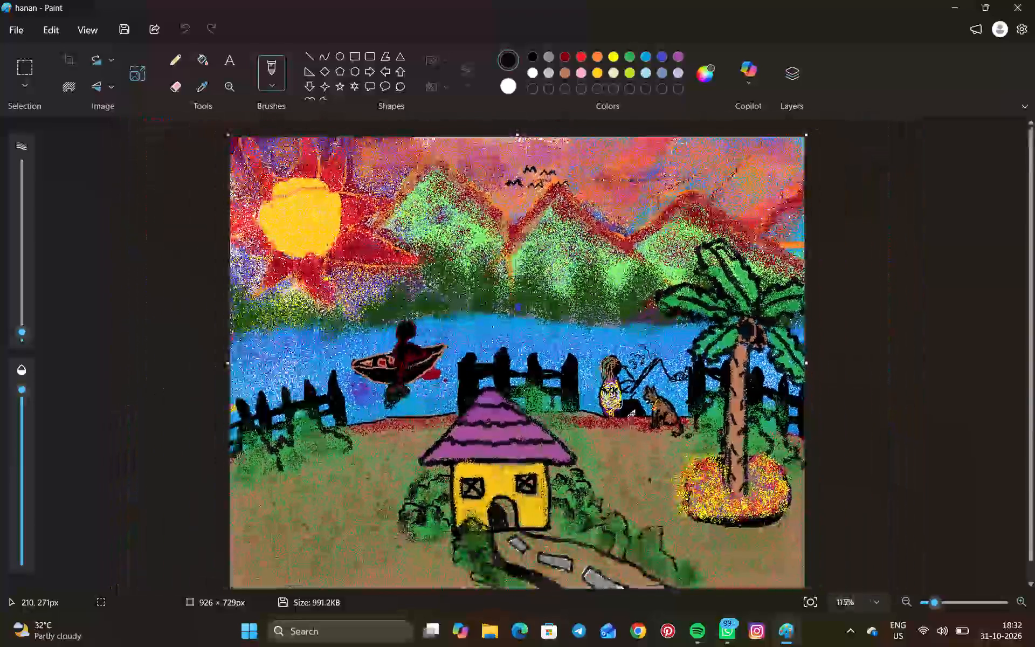
{"action": "scroll", "coordinate": [381, 302], "scroll_direction": "down", "scroll_amount": 1, "text": "ctrl"}
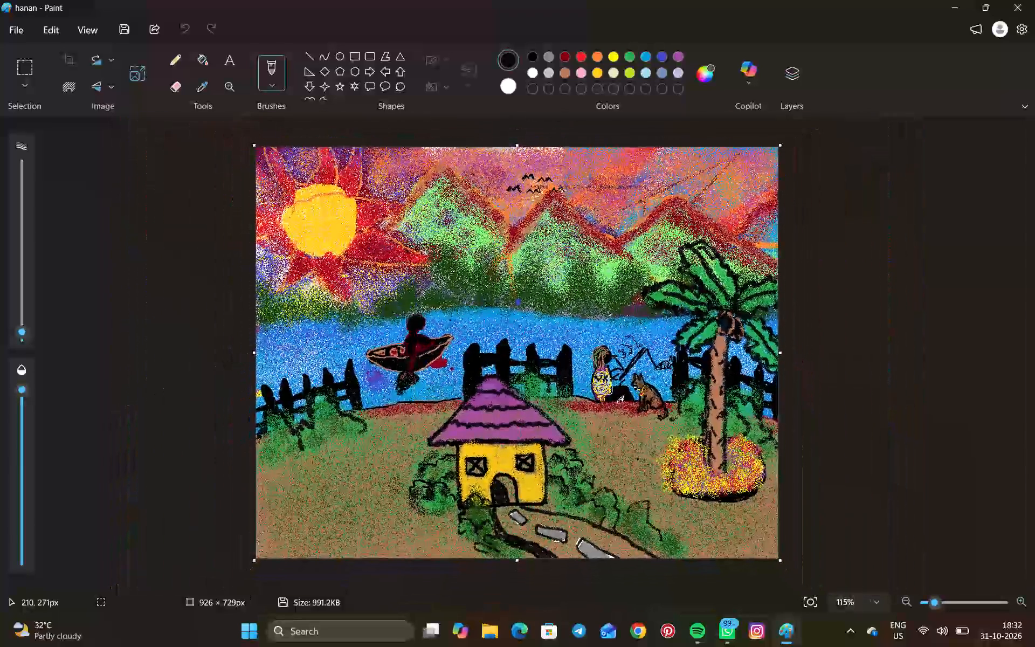
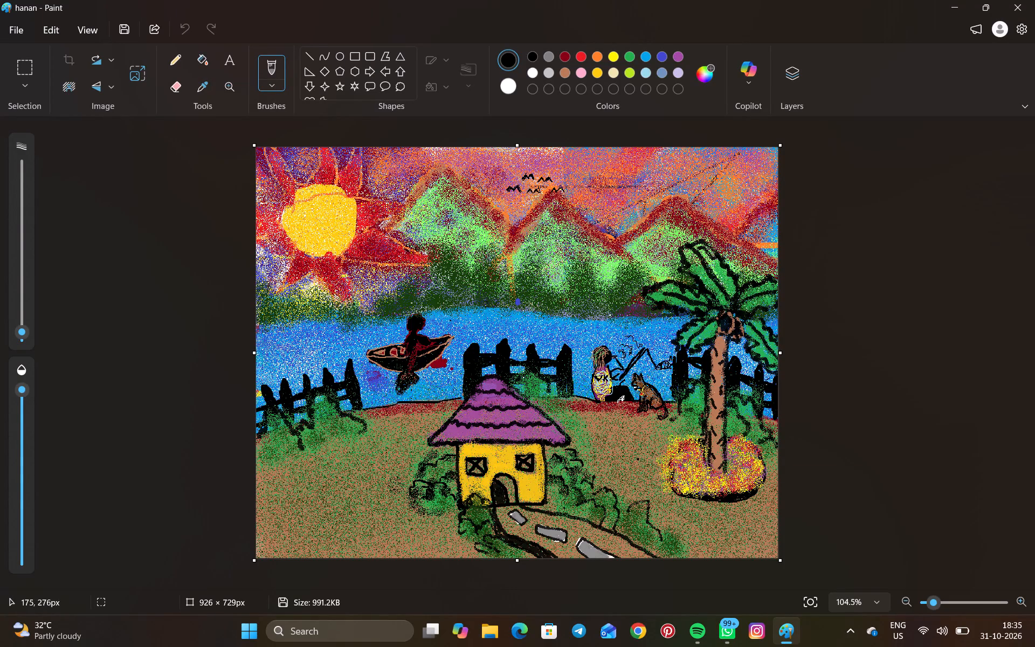
Spray bright yellow over the sun's centre, lower part and left side using the airbrush at a larger brush size.
{"action": "scroll", "coordinate": [367, 266], "scroll_direction": "up", "scroll_amount": 2, "text": "ctrl"}
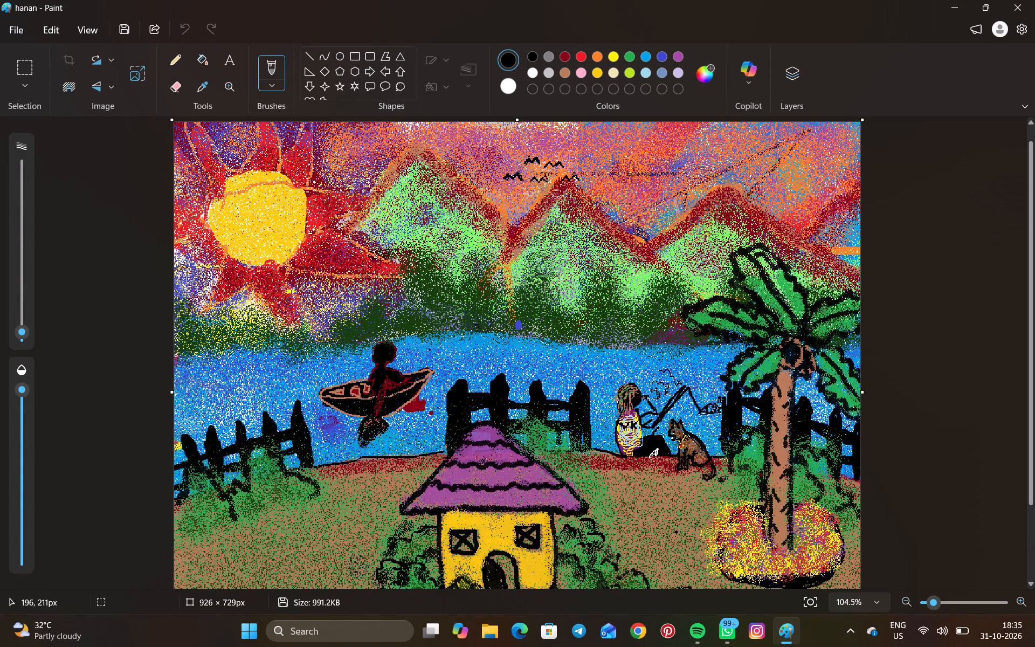
{"action": "left_click", "coordinate": [613, 57]}
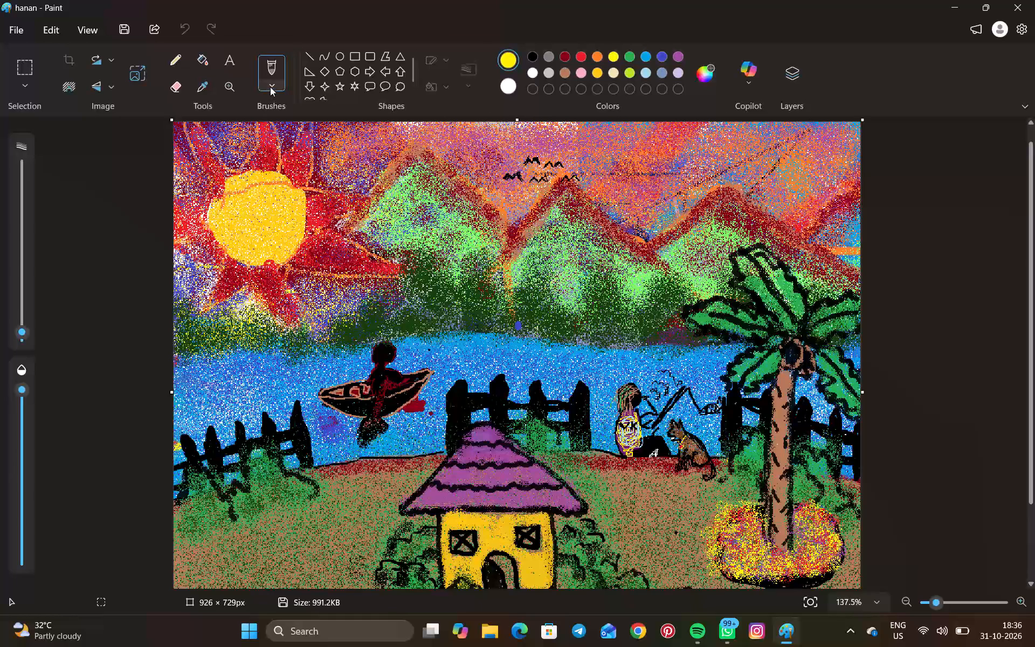
{"action": "left_click", "coordinate": [270, 87]}
{"action": "left_click", "coordinate": [341, 195]}
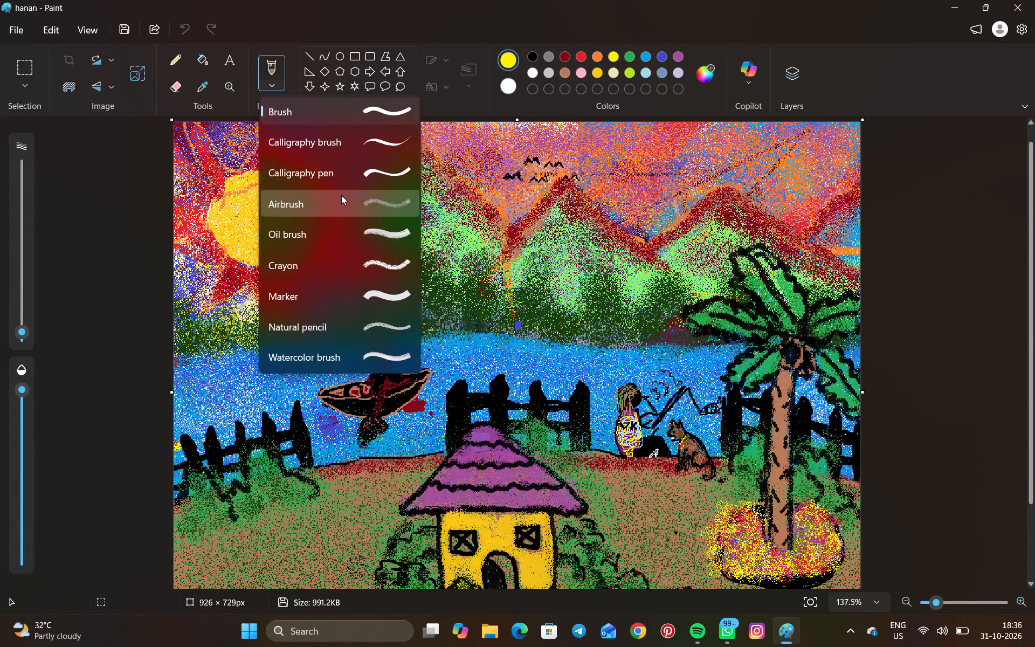
{"action": "left_click", "coordinate": [25, 293]}
{"action": "left_click", "coordinate": [268, 223]}
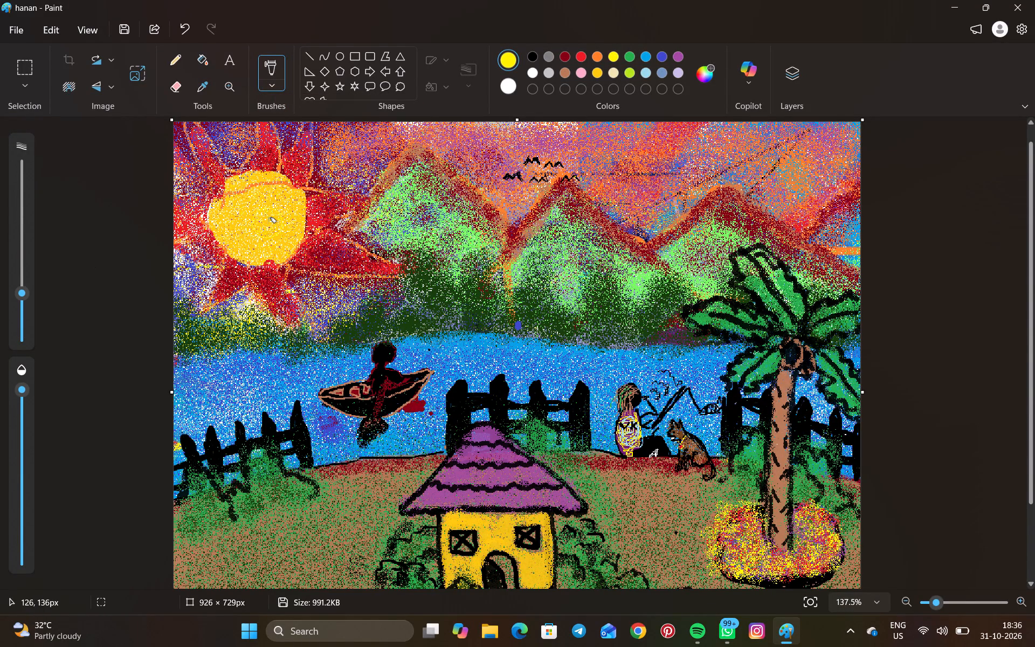
{"action": "left_click", "coordinate": [274, 211]}
{"action": "left_click", "coordinate": [270, 211]}
{"action": "left_click_drag", "start_coordinate": [268, 211], "coordinate": [271, 228]}
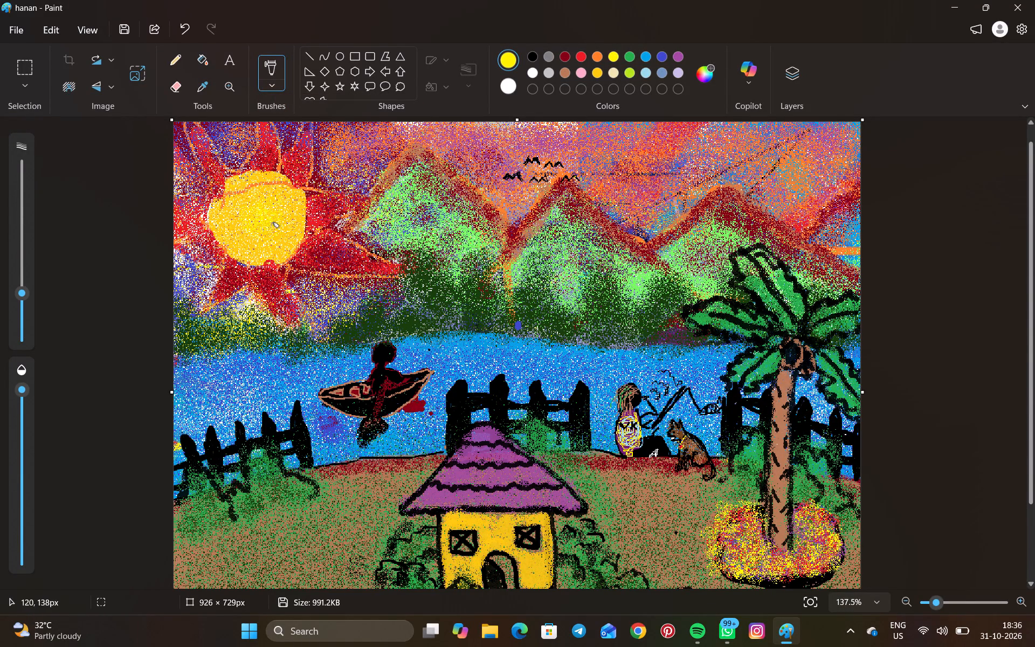
{"action": "left_click_drag", "start_coordinate": [271, 228], "coordinate": [243, 244]}
{"action": "left_click_drag", "start_coordinate": [275, 237], "coordinate": [263, 236]}
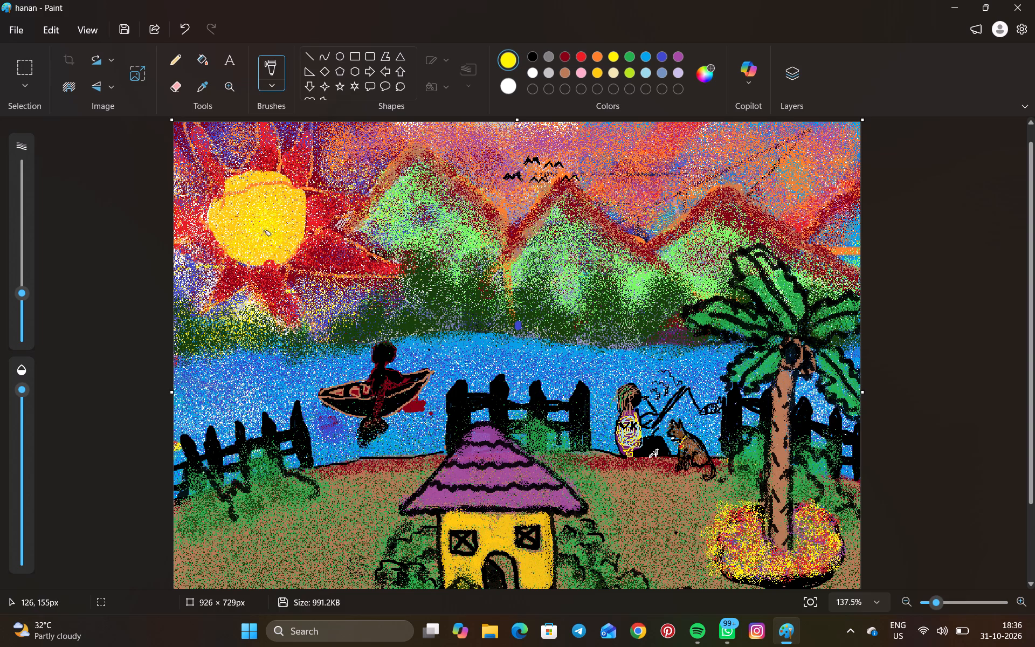
{"action": "left_click_drag", "start_coordinate": [263, 236], "coordinate": [266, 210]}
{"action": "left_click_drag", "start_coordinate": [261, 237], "coordinate": [225, 239]}
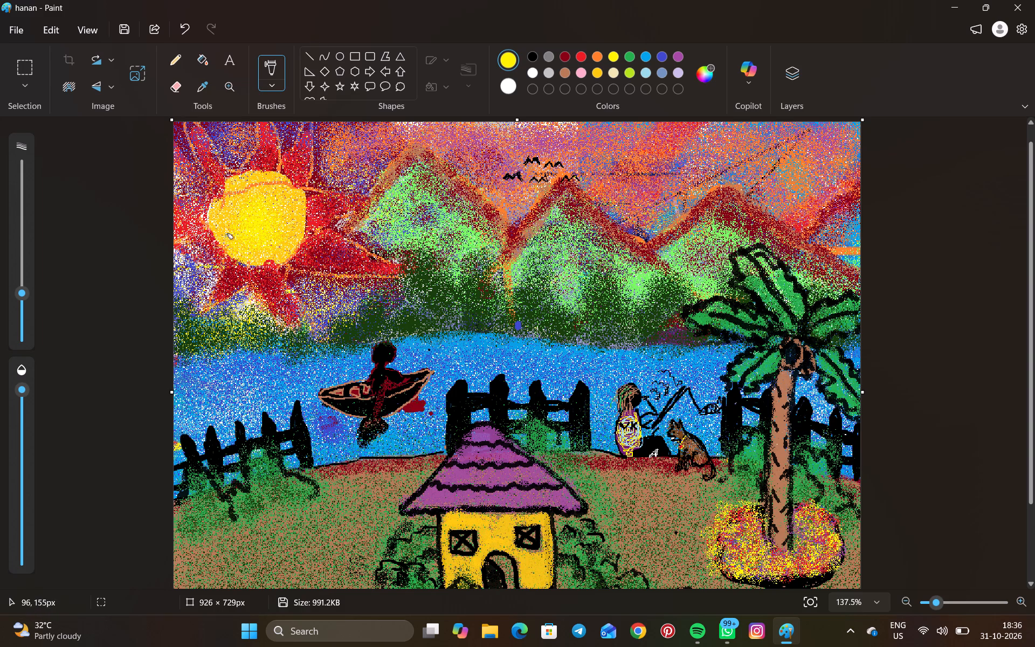
{"action": "left_click_drag", "start_coordinate": [225, 239], "coordinate": [226, 202]}
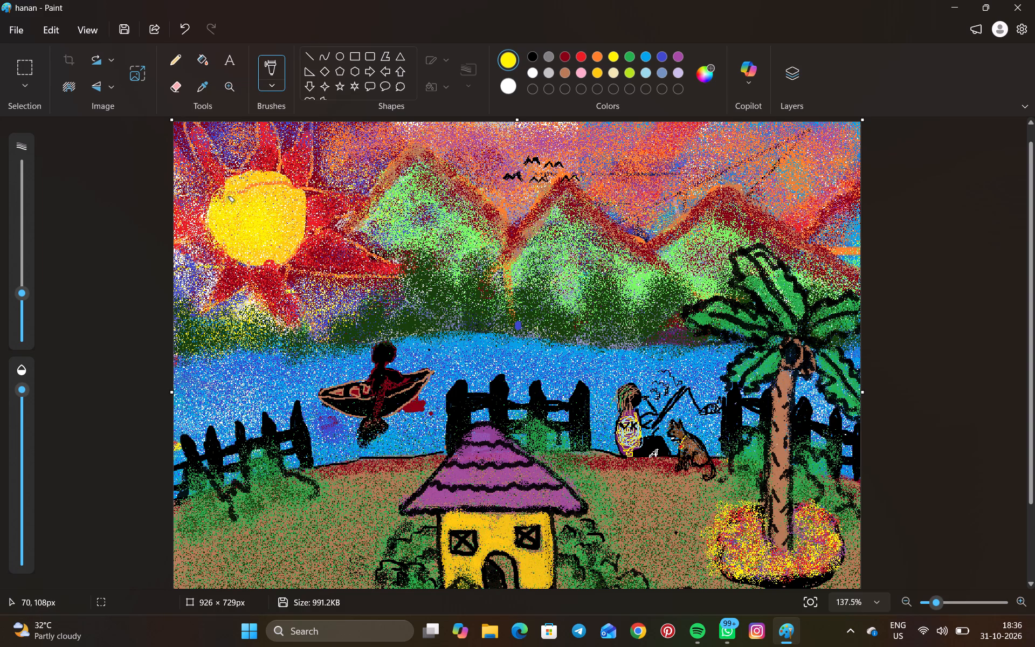
Continue spraying bright yellow along the sun's upper edge and down its right side.
{"action": "left_click_drag", "start_coordinate": [226, 202], "coordinate": [259, 188]}
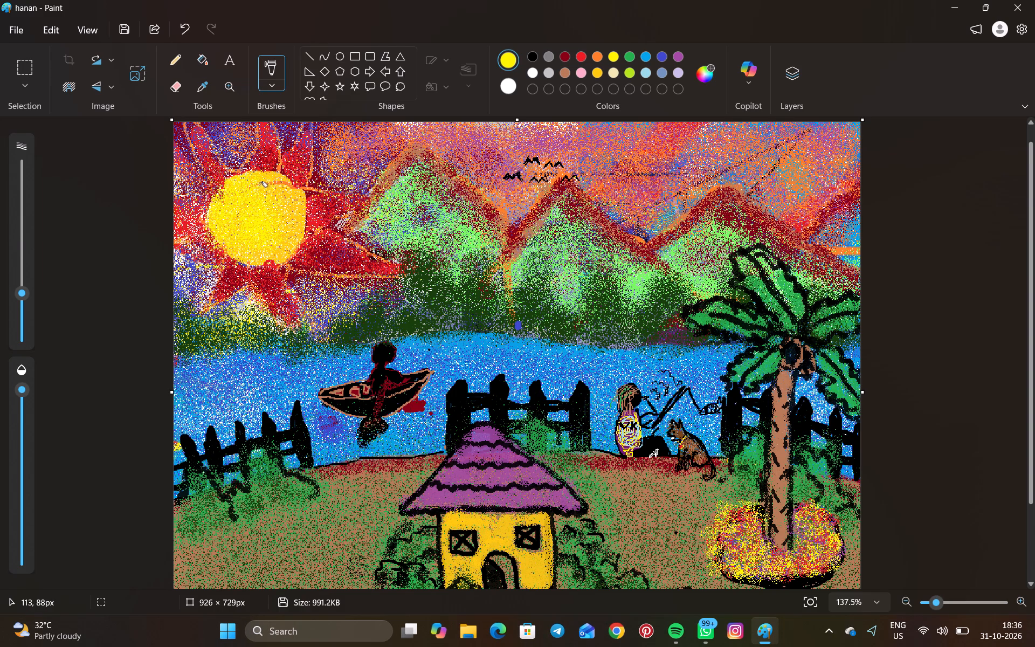
{"action": "left_click_drag", "start_coordinate": [259, 188], "coordinate": [260, 188]}
{"action": "left_click", "coordinate": [260, 188]}
{"action": "left_click_drag", "start_coordinate": [264, 190], "coordinate": [275, 192]}
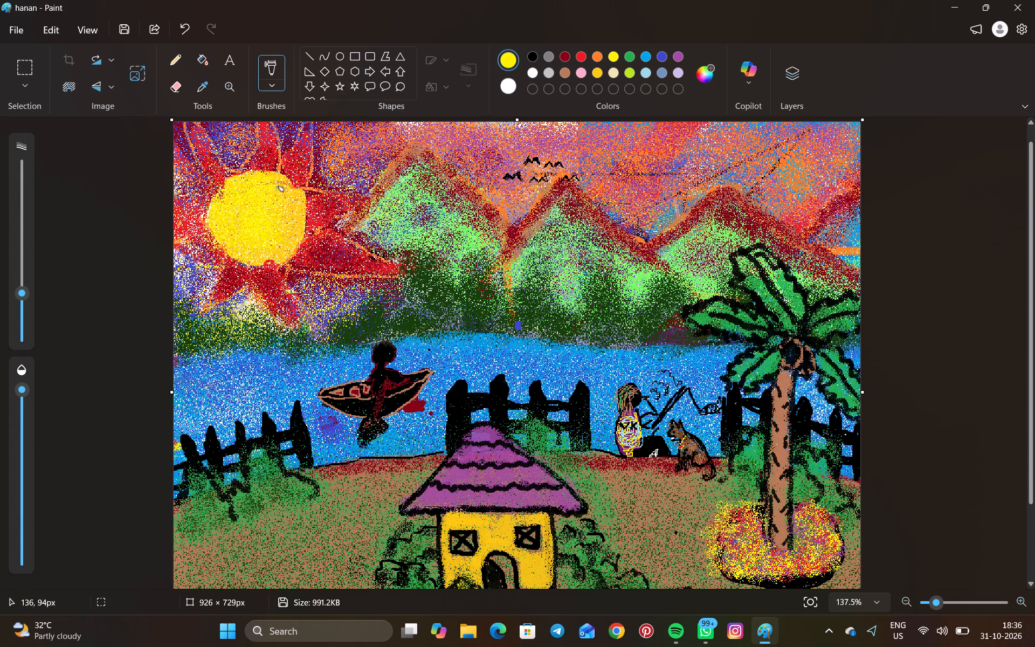
{"action": "left_click_drag", "start_coordinate": [275, 192], "coordinate": [278, 193]}
{"action": "left_click", "coordinate": [288, 214]}
{"action": "left_click_drag", "start_coordinate": [277, 197], "coordinate": [284, 221]}
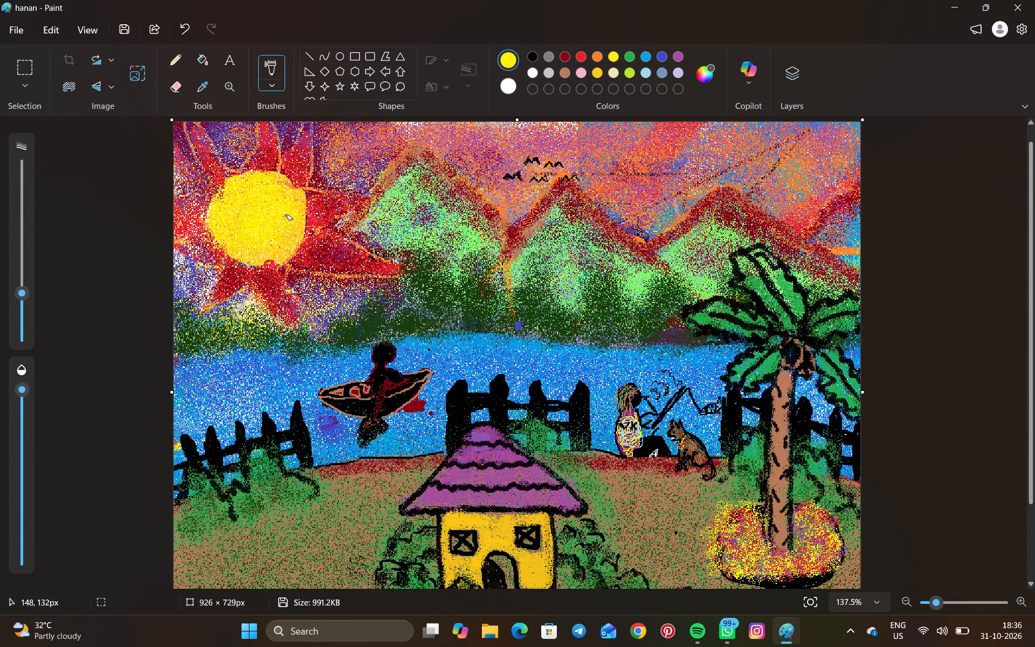
{"action": "left_click_drag", "start_coordinate": [284, 221], "coordinate": [286, 288]}
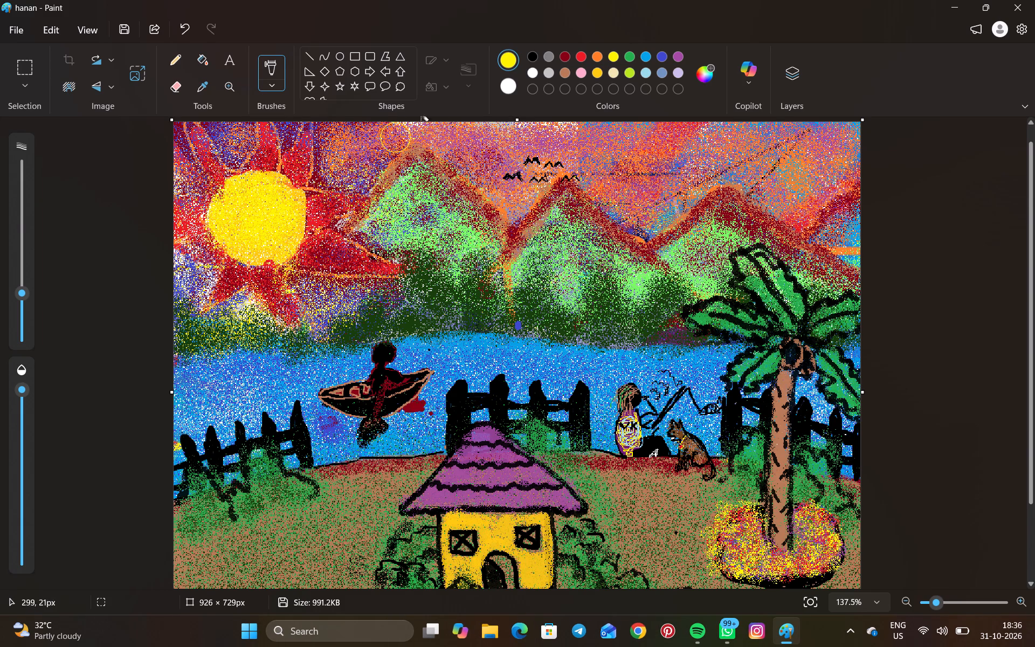
Spray a second pass of yellow around the sun's bottom, left and top edges to fill remaining specks.
{"action": "left_click_drag", "start_coordinate": [282, 243], "coordinate": [256, 248]}
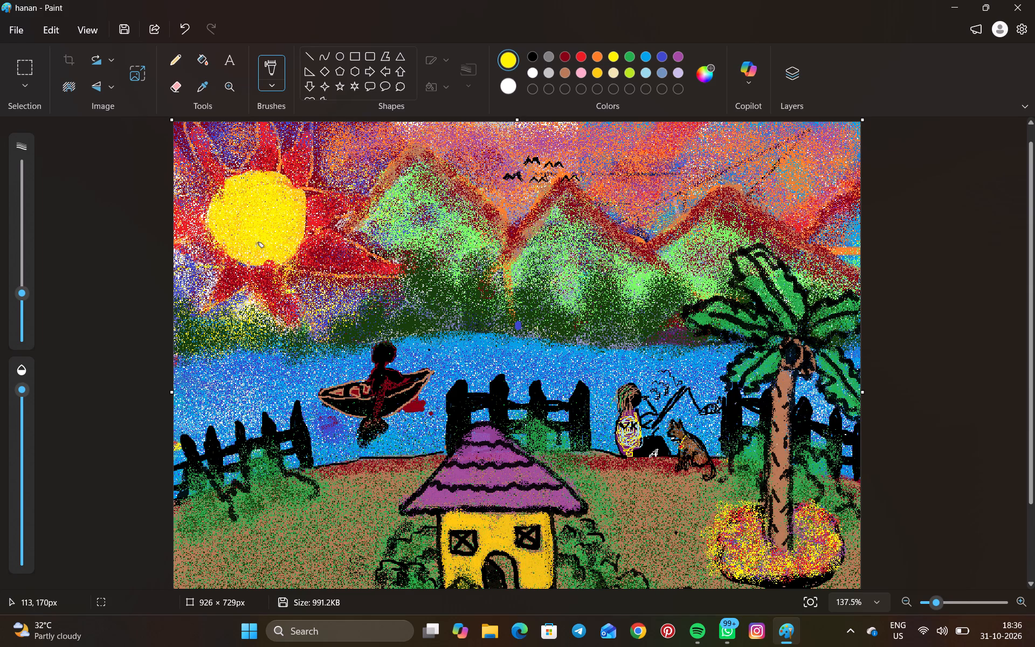
{"action": "left_click_drag", "start_coordinate": [256, 248], "coordinate": [254, 248]}
{"action": "left_click_drag", "start_coordinate": [257, 248], "coordinate": [267, 249]}
{"action": "left_click_drag", "start_coordinate": [268, 249], "coordinate": [236, 230]}
{"action": "left_click_drag", "start_coordinate": [236, 230], "coordinate": [223, 224]}
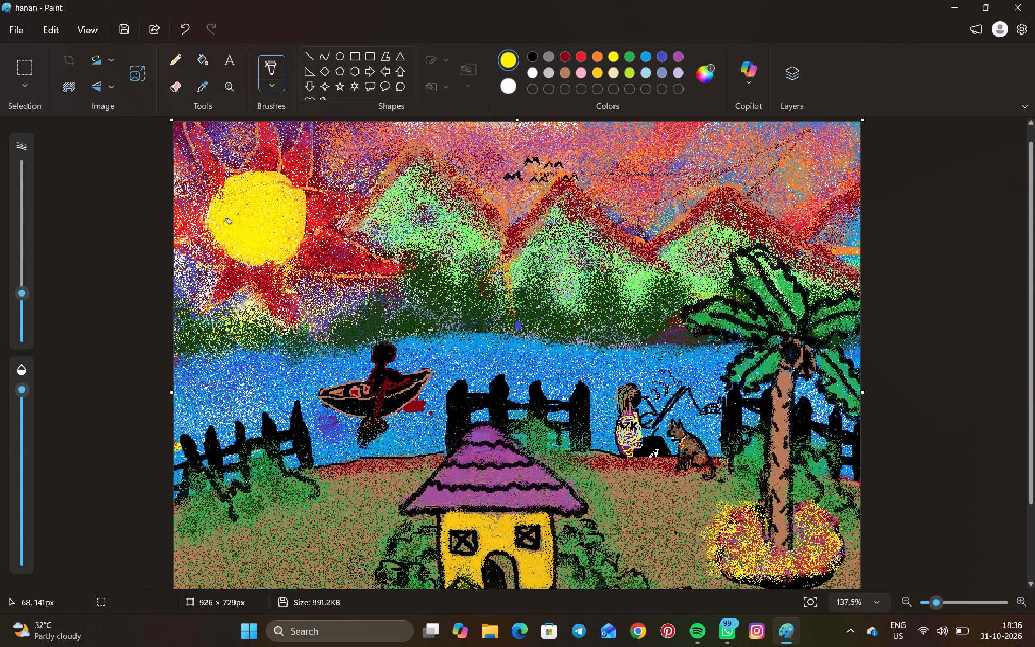
{"action": "left_click_drag", "start_coordinate": [223, 224], "coordinate": [233, 191]}
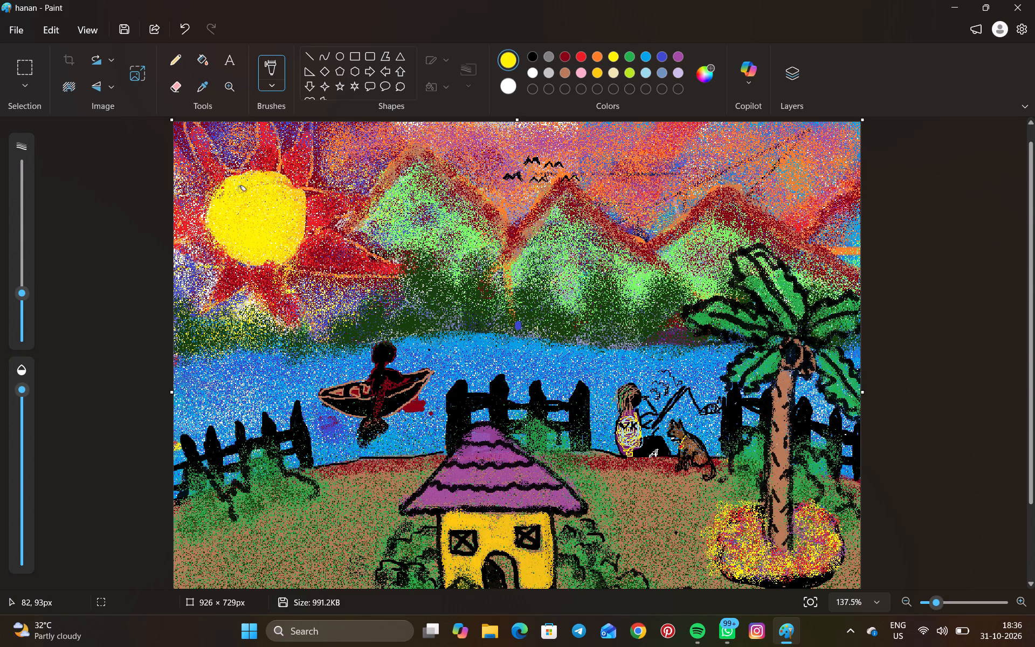
{"action": "left_click_drag", "start_coordinate": [239, 191], "coordinate": [274, 188]}
Airbrush dark red shading onto the rays on the right side of the sun.
{"action": "scroll", "coordinate": [282, 192], "scroll_direction": "down", "scroll_amount": 3, "text": "ctrl"}
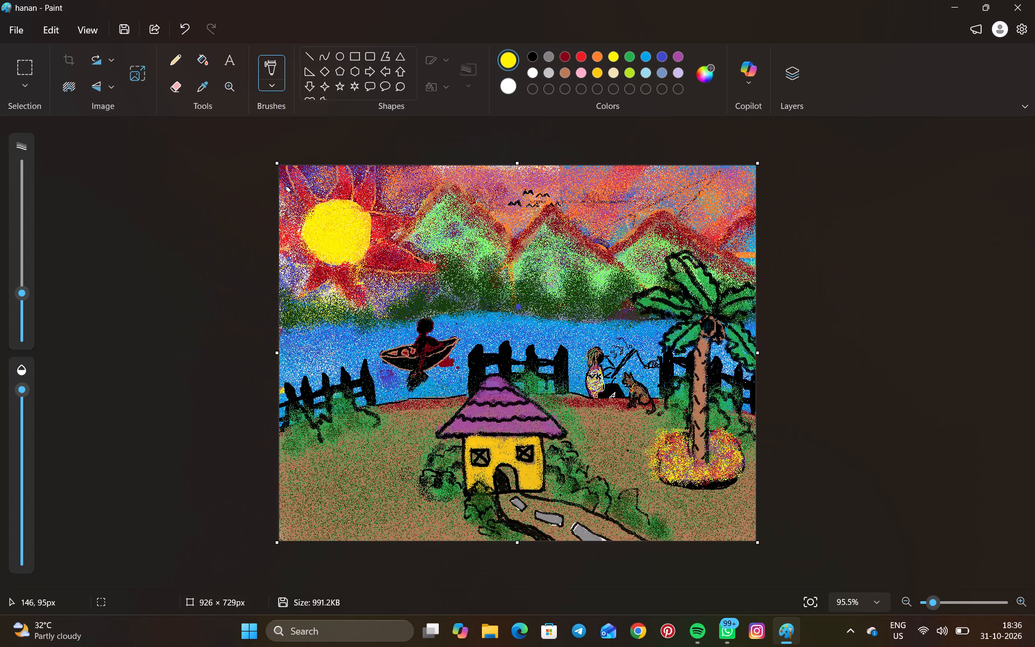
{"action": "scroll", "coordinate": [282, 192], "scroll_direction": "down", "scroll_amount": 2}
{"action": "scroll", "coordinate": [287, 160], "scroll_direction": "up", "scroll_amount": 1, "text": "ctrl"}
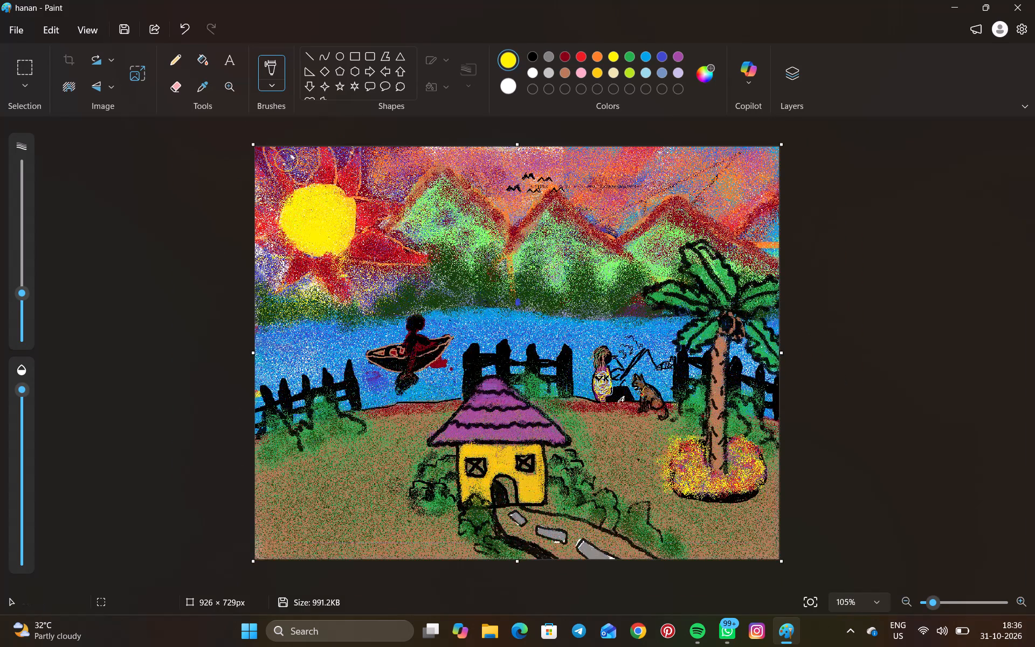
{"action": "scroll", "coordinate": [283, 140], "scroll_direction": "up", "scroll_amount": 1, "text": "ctrl"}
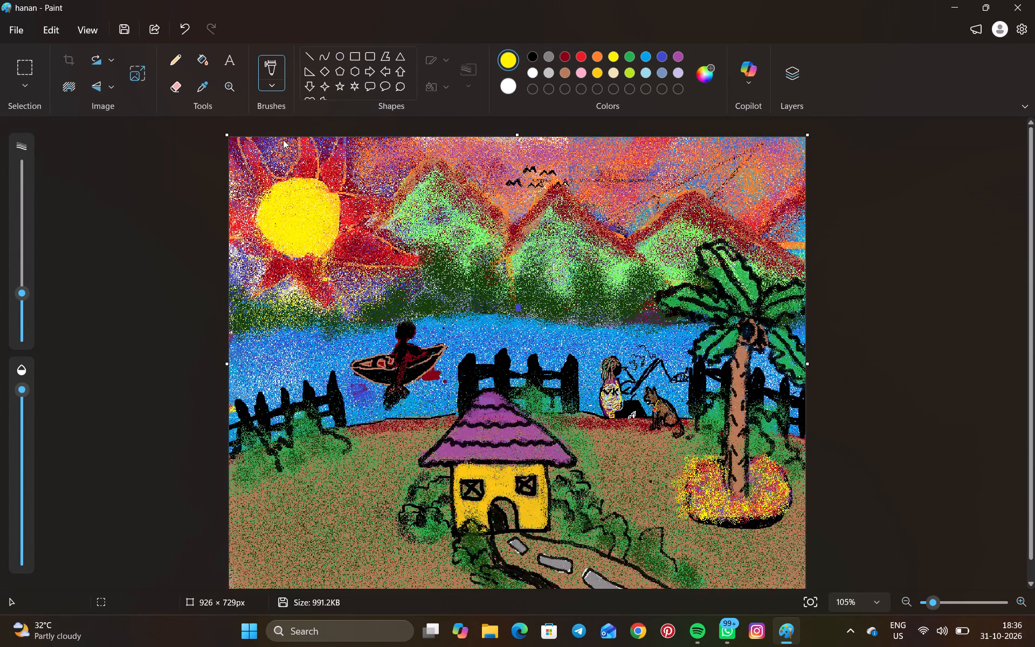
{"action": "scroll", "coordinate": [283, 140], "scroll_direction": "up", "scroll_amount": 3, "text": "ctrl"}
{"action": "left_click", "coordinate": [561, 58]}
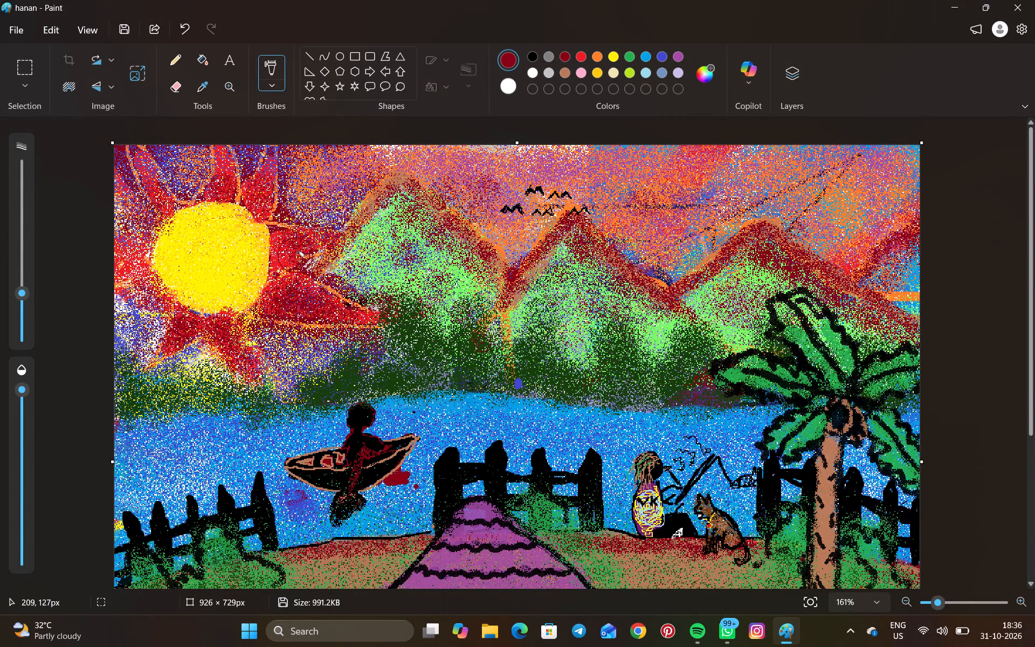
{"action": "left_click", "coordinate": [281, 259]}
{"action": "double_click", "coordinate": [281, 259]}
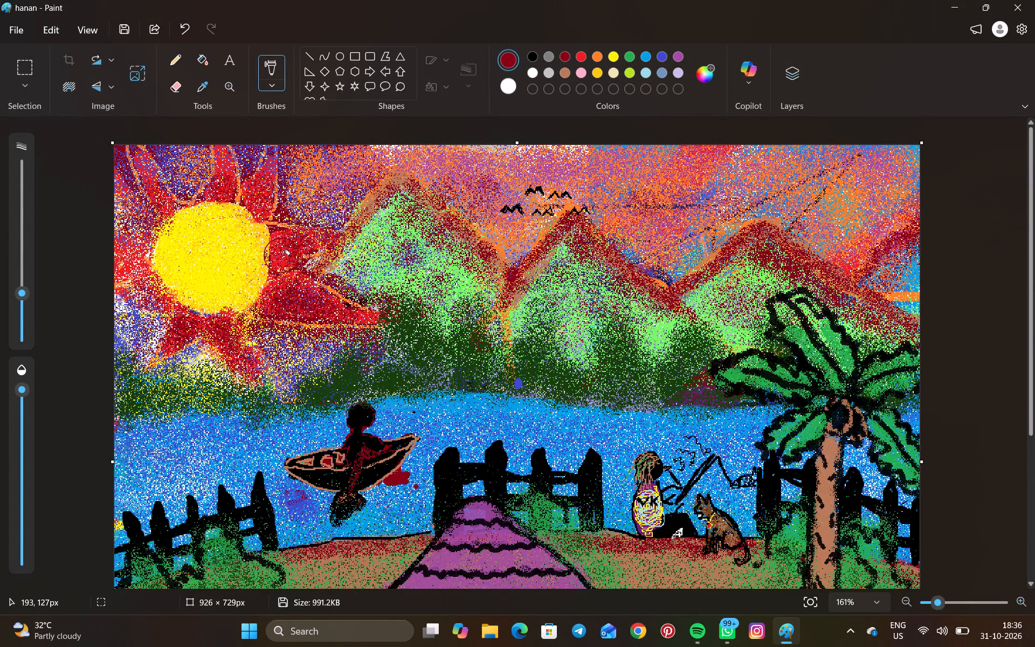
{"action": "left_click", "coordinate": [282, 256]}
{"action": "triple_click", "coordinate": [280, 241]}
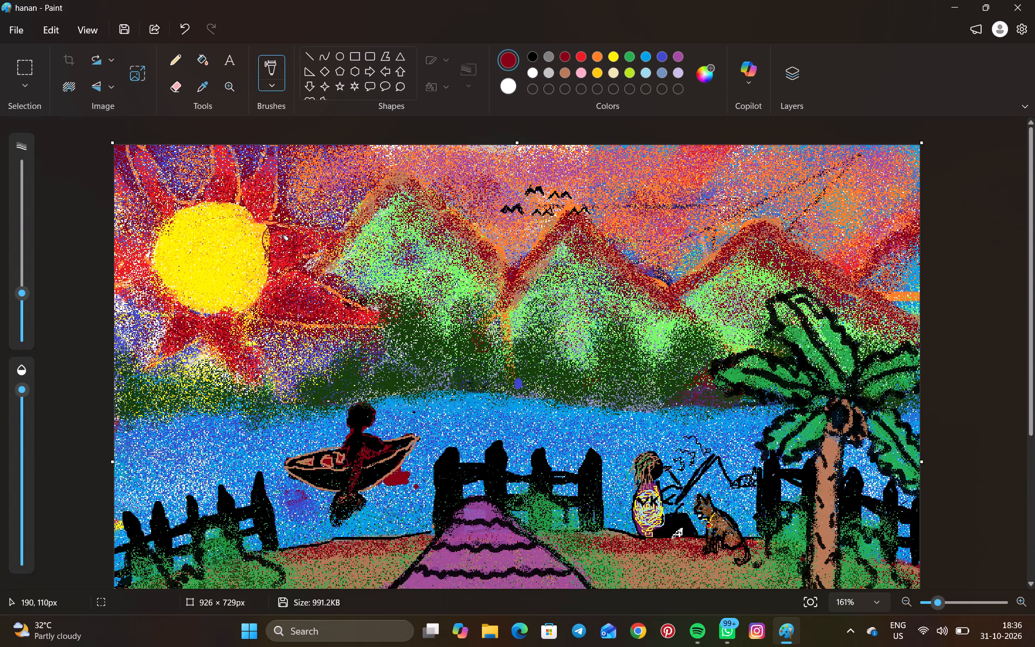
{"action": "left_click", "coordinate": [282, 245]}
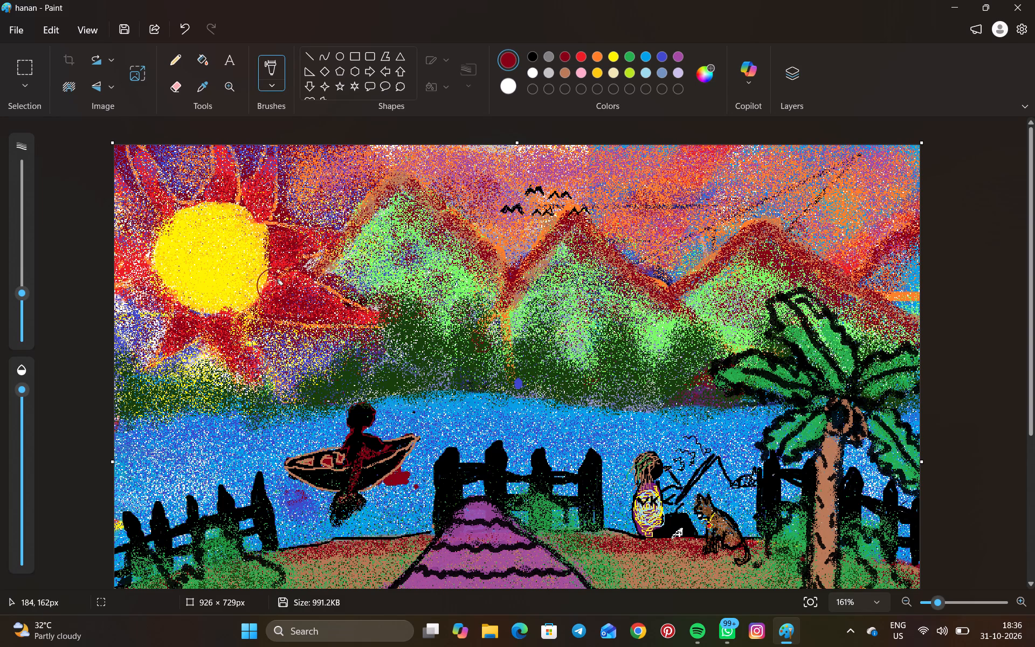
{"action": "left_click", "coordinate": [279, 282]}
{"action": "left_click", "coordinate": [285, 288]}
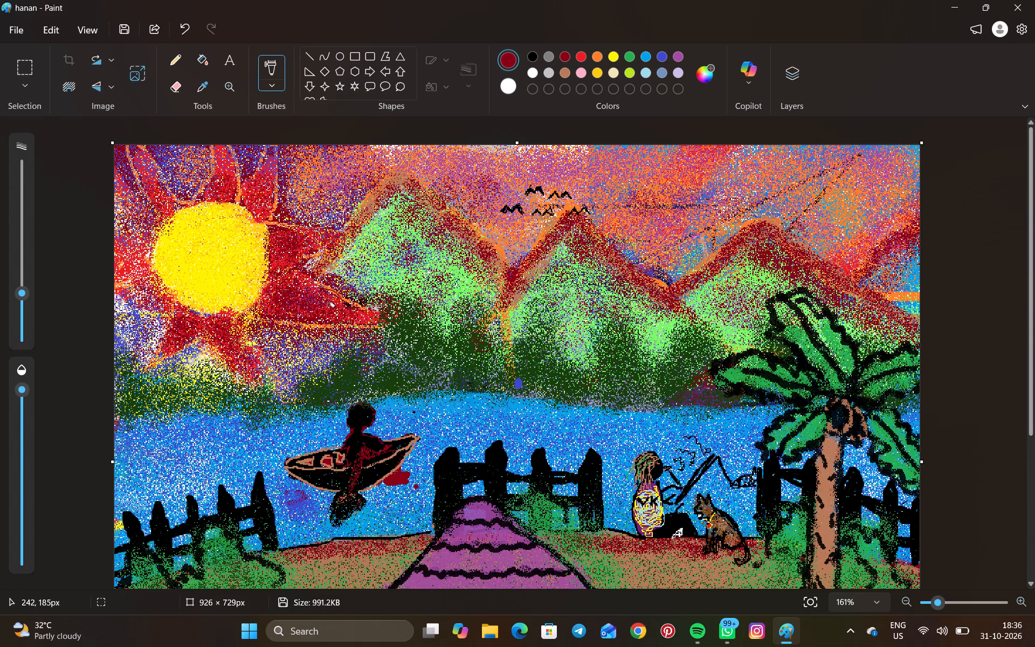
{"action": "left_click", "coordinate": [327, 308]}
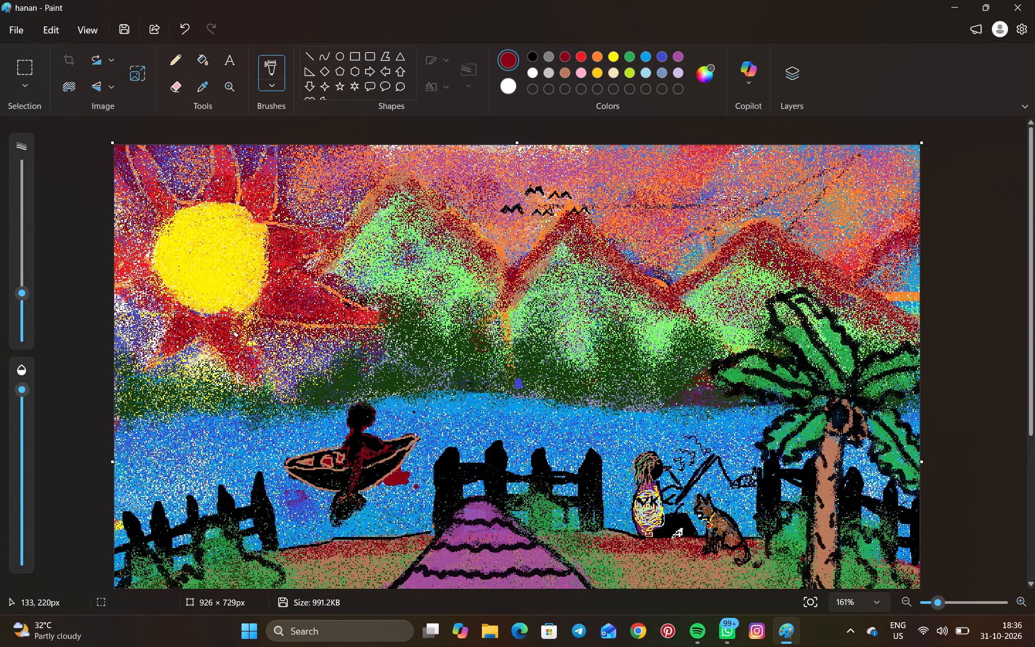
Airbrush dark red shading onto the rays below the sun.
{"action": "left_click", "coordinate": [230, 338]}
{"action": "left_click_drag", "start_coordinate": [233, 336], "coordinate": [233, 340]}
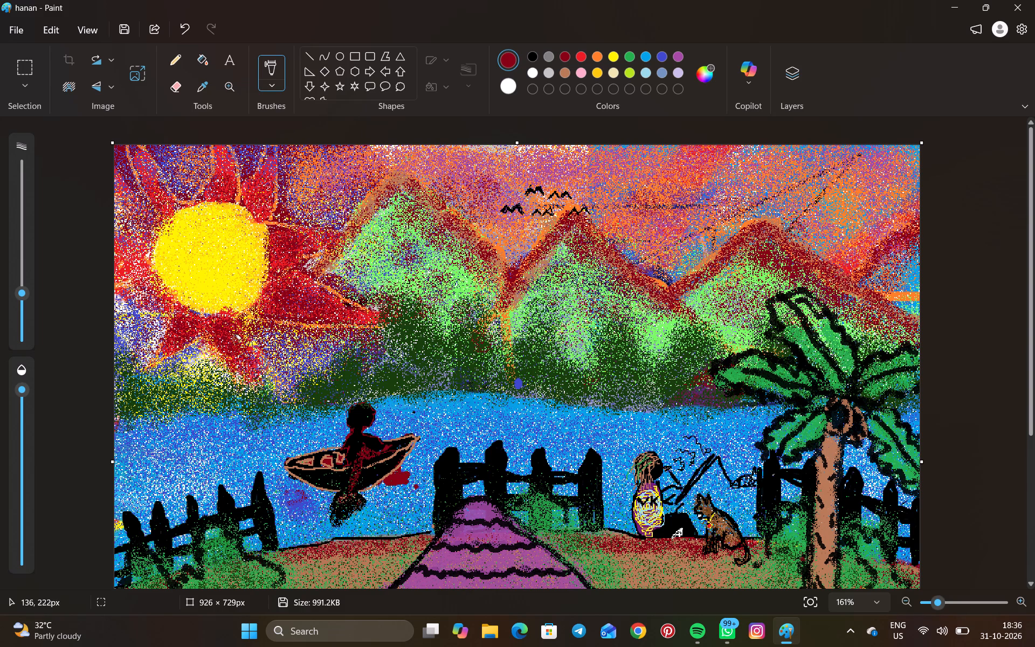
{"action": "left_click_drag", "start_coordinate": [233, 340], "coordinate": [232, 350]}
{"action": "left_click", "coordinate": [232, 353]}
{"action": "double_click", "coordinate": [232, 353]}
{"action": "left_click", "coordinate": [232, 353]}
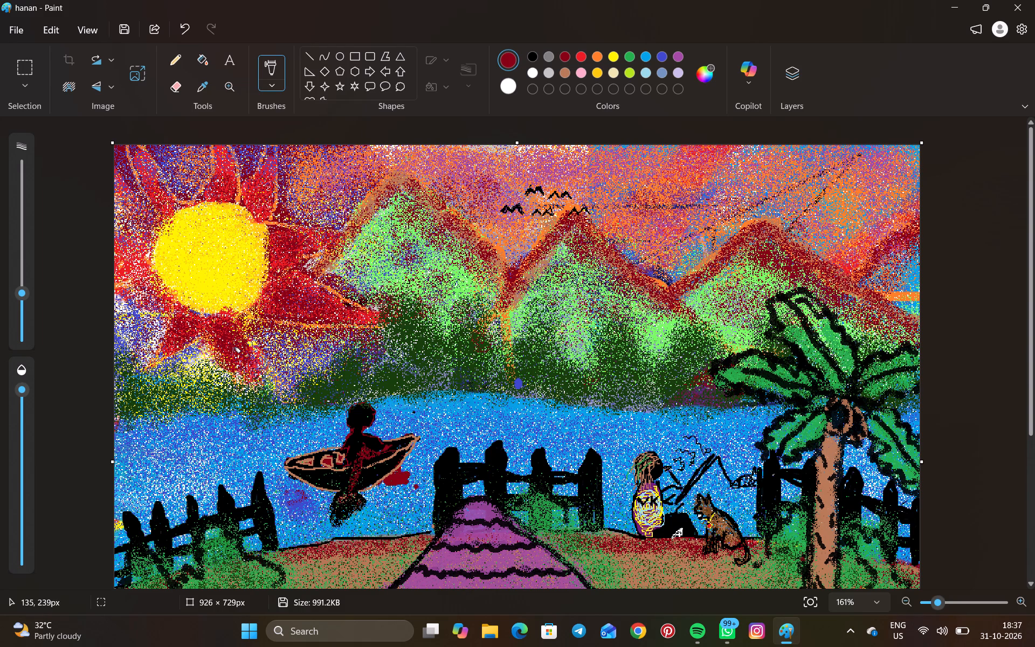
{"action": "left_click", "coordinate": [186, 339]}
{"action": "left_click", "coordinate": [186, 339]}
{"action": "left_click", "coordinate": [168, 346]}
{"action": "double_click", "coordinate": [168, 346]}
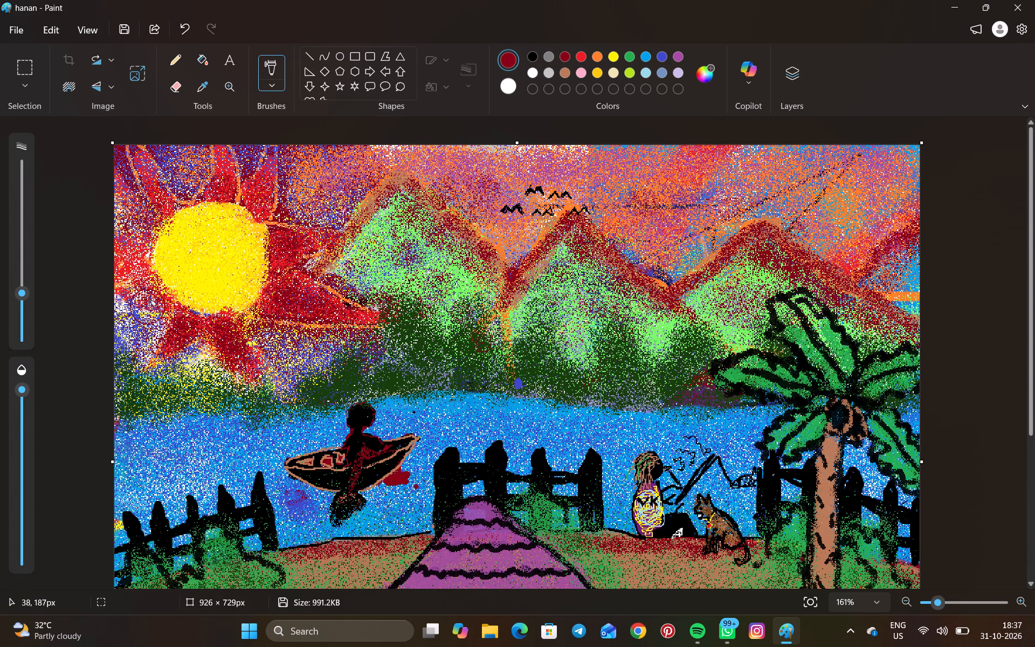
Airbrush dark red shading onto the rays on the left side of the sun.
{"action": "left_click_drag", "start_coordinate": [142, 303], "coordinate": [130, 303]}
{"action": "left_click_drag", "start_coordinate": [132, 303], "coordinate": [140, 301]}
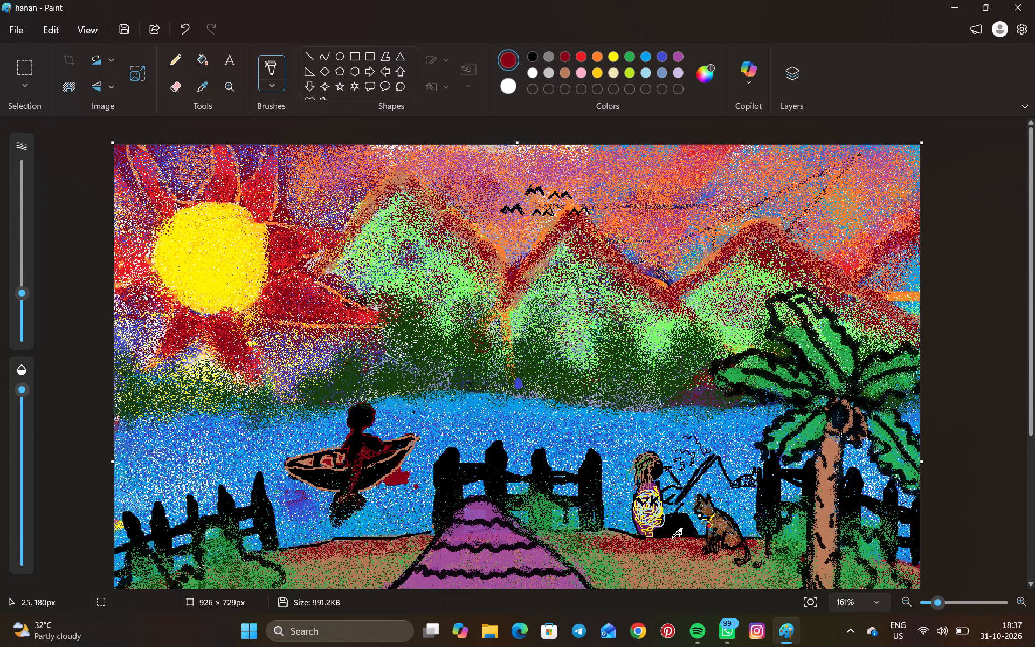
{"action": "left_click_drag", "start_coordinate": [151, 300], "coordinate": [145, 311]}
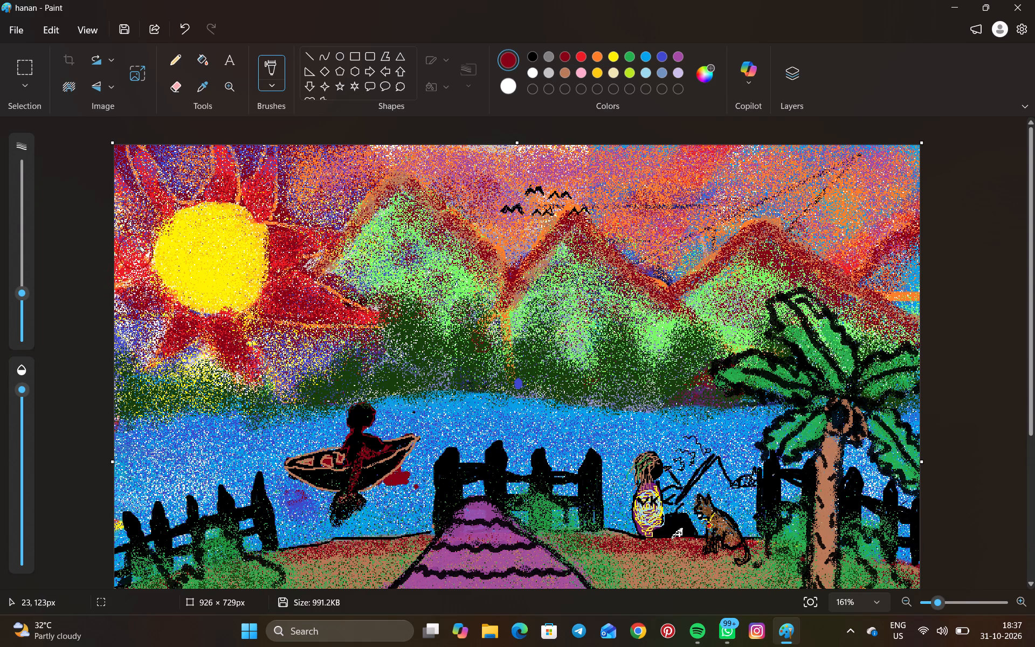
{"action": "left_click_drag", "start_coordinate": [136, 253], "coordinate": [133, 256]}
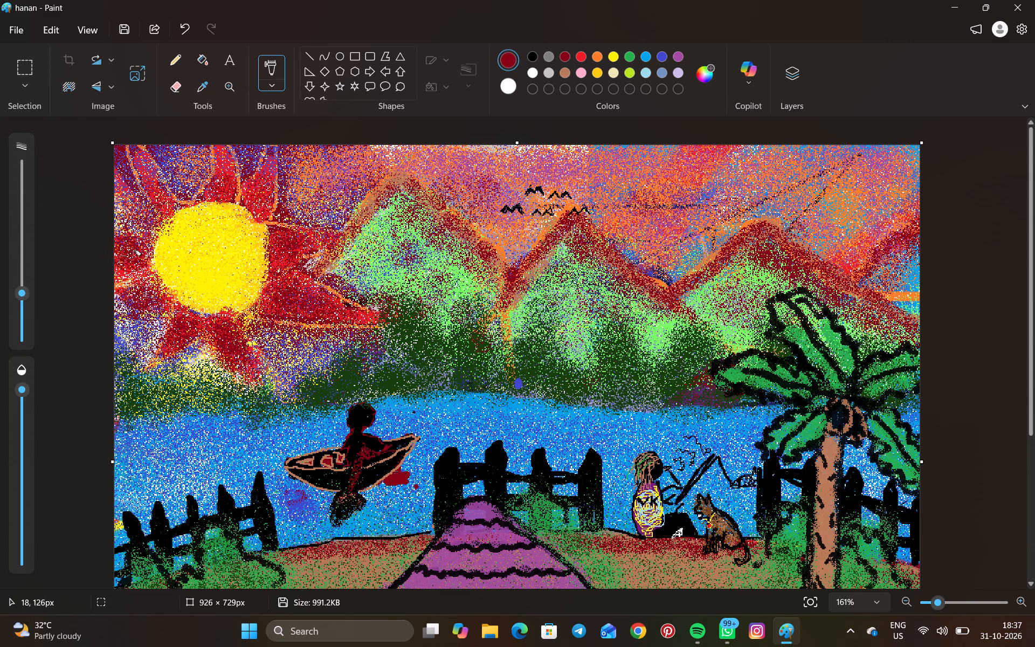
{"action": "left_click_drag", "start_coordinate": [133, 256], "coordinate": [136, 259]}
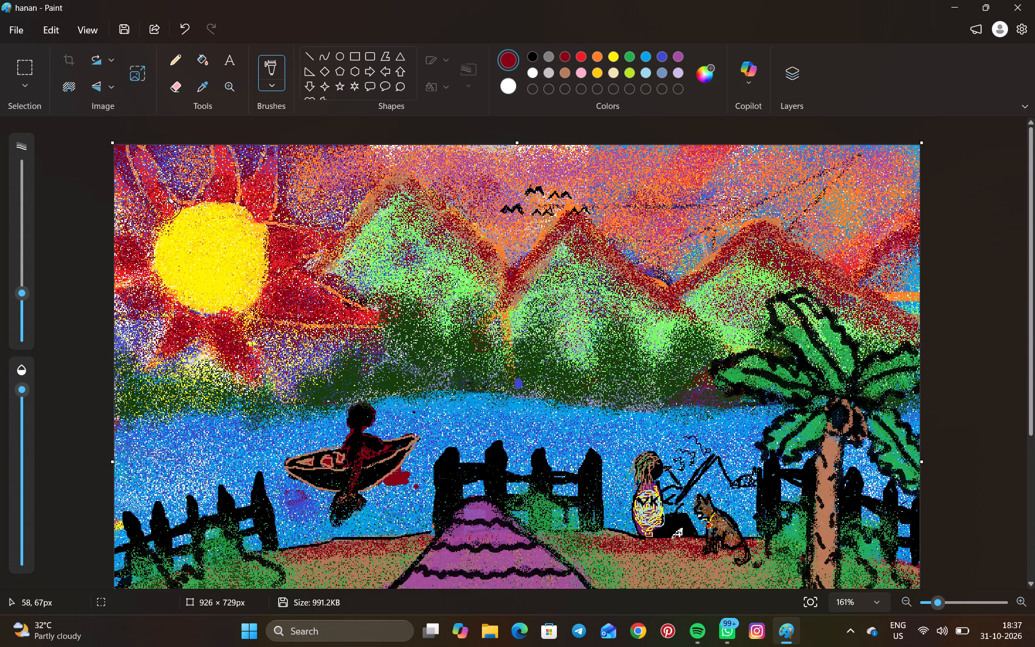
Airbrush dark red shading along the ray extending from the sun's upper left edge to the drawing's top left corner.
{"action": "left_click", "coordinate": [160, 208]}
{"action": "left_click", "coordinate": [155, 201]}
{"action": "left_click", "coordinate": [155, 202]}
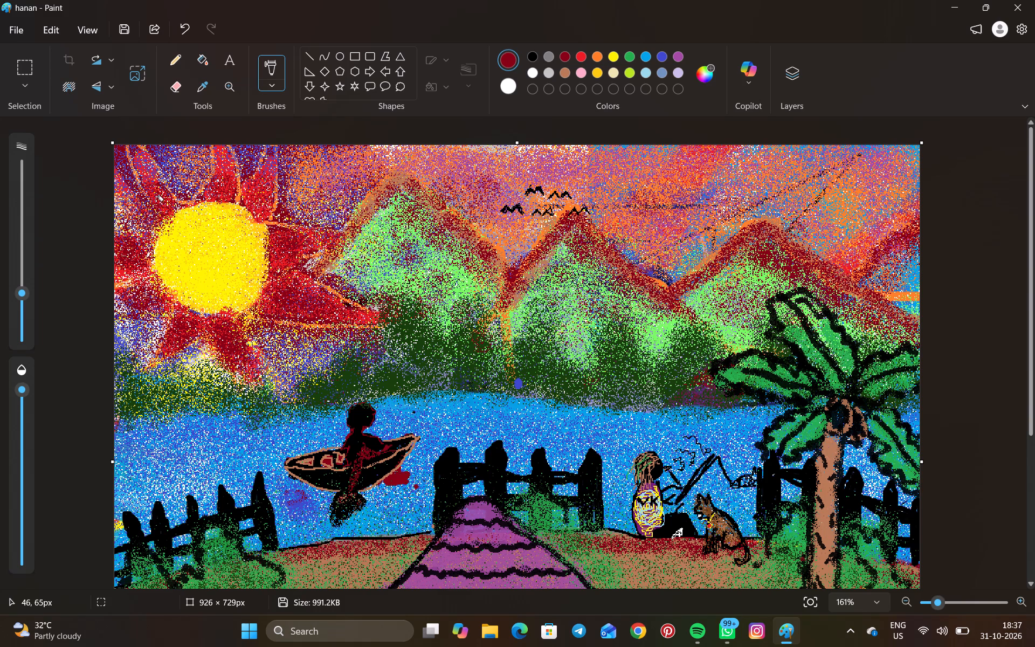
{"action": "left_click", "coordinate": [150, 190]}
{"action": "left_click", "coordinate": [145, 178]}
{"action": "left_click", "coordinate": [145, 180]}
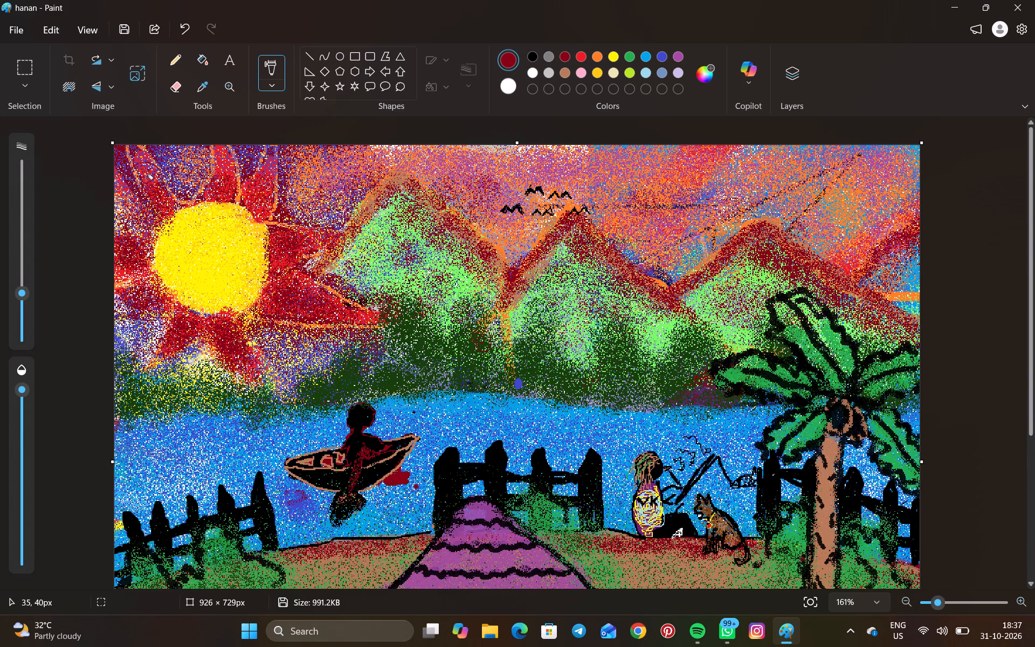
{"action": "left_click", "coordinate": [145, 183]}
{"action": "left_click", "coordinate": [138, 173]}
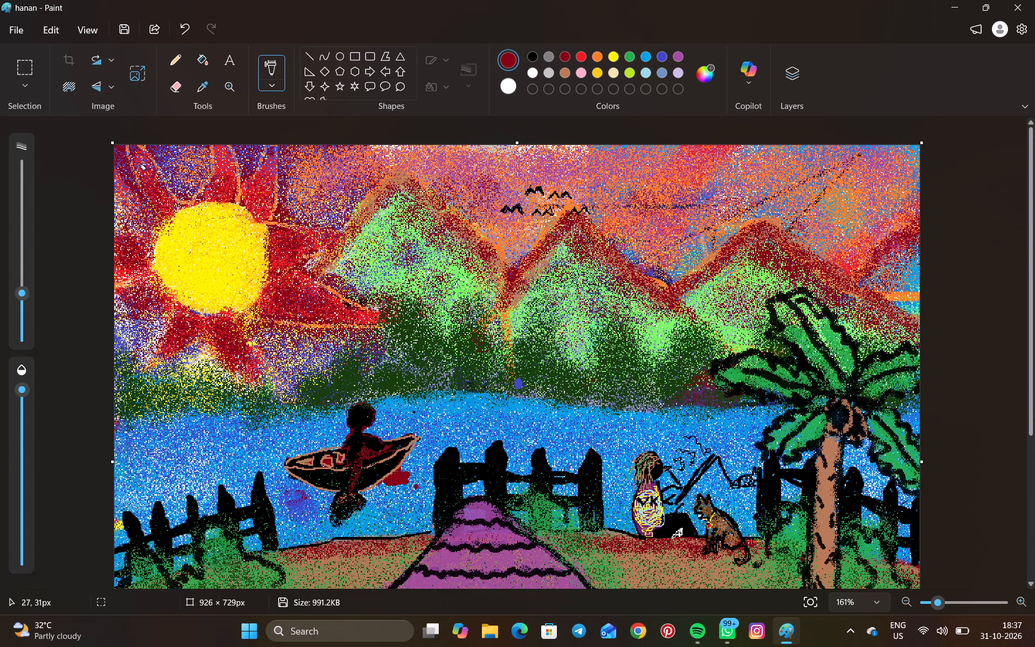
{"action": "left_click", "coordinate": [137, 172]}
{"action": "left_click", "coordinate": [129, 161]}
{"action": "left_click_drag", "start_coordinate": [129, 161], "coordinate": [135, 170]}
Airbrush dark red shading onto the ray directly above the sun.
{"action": "left_click", "coordinate": [212, 185]}
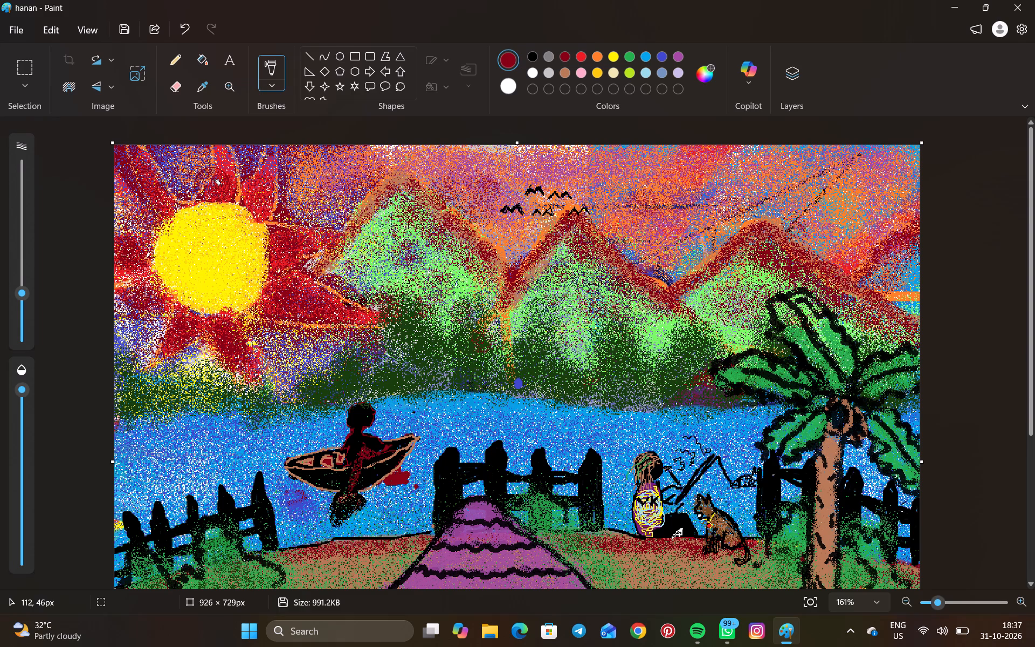
{"action": "left_click", "coordinate": [220, 167]}
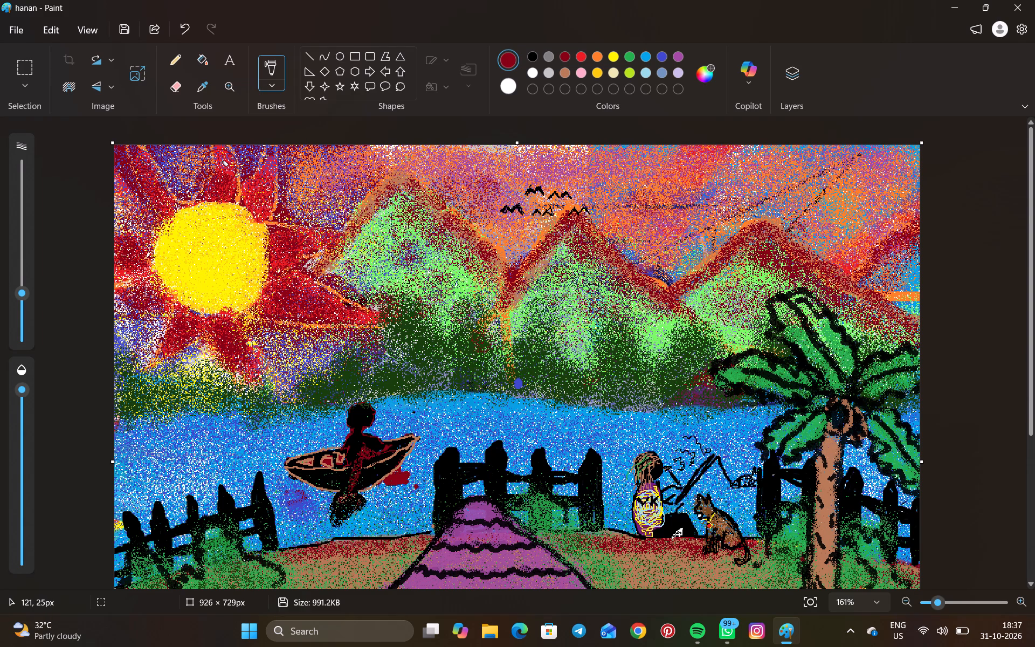
{"action": "left_click", "coordinate": [220, 167]}
Examine the whole landscape drawing, including the shaded sun rays and the house, fence and palm tree.
{"action": "scroll", "coordinate": [220, 167], "scroll_direction": "up", "scroll_amount": 1}
{"action": "scroll", "coordinate": [220, 167], "scroll_direction": "down", "scroll_amount": 1, "text": "ctrl"}
{"action": "scroll", "coordinate": [220, 167], "scroll_direction": "up", "scroll_amount": 1, "text": "ctrl"}
{"action": "scroll", "coordinate": [220, 167], "scroll_direction": "up", "scroll_amount": 2}
{"action": "scroll", "coordinate": [220, 167], "scroll_direction": "right", "scroll_amount": 2}
{"action": "scroll", "coordinate": [298, 311], "scroll_direction": "down", "scroll_amount": 2, "text": "ctrl"}
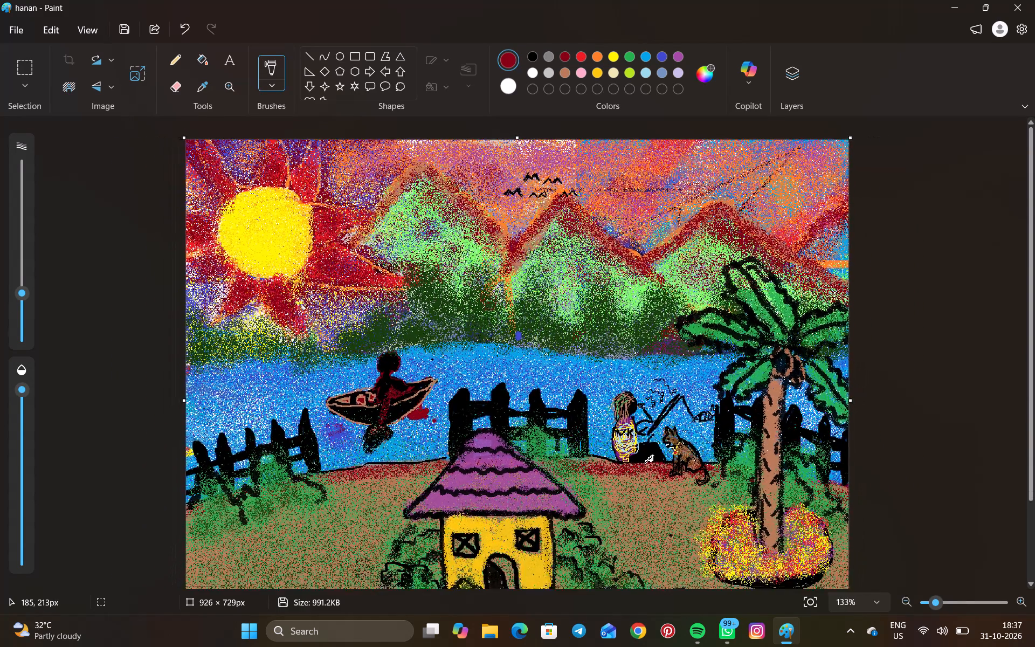
{"action": "scroll", "coordinate": [298, 311], "scroll_direction": "down", "scroll_amount": 3, "text": "ctrl"}
{"action": "scroll", "coordinate": [298, 311], "scroll_direction": "up", "scroll_amount": 2, "text": "ctrl"}
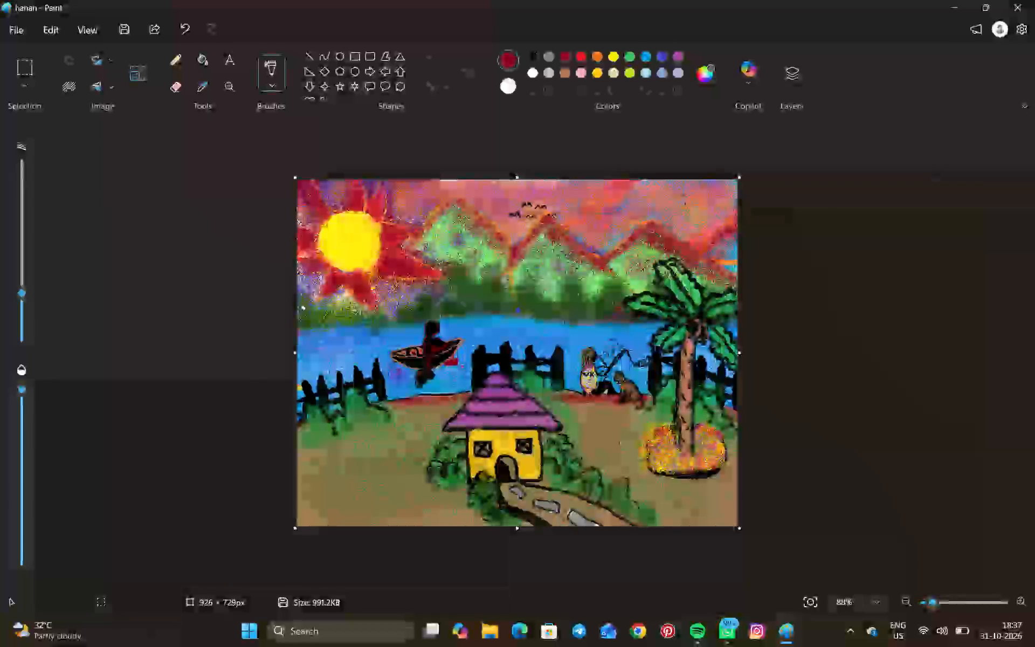
Airbrush a dab of dark red at the drawing's left edge, just below the sun's rays.
{"action": "scroll", "coordinate": [298, 311], "scroll_direction": "up", "scroll_amount": 1, "text": "ctrl"}
{"action": "left_click", "coordinate": [298, 311]}
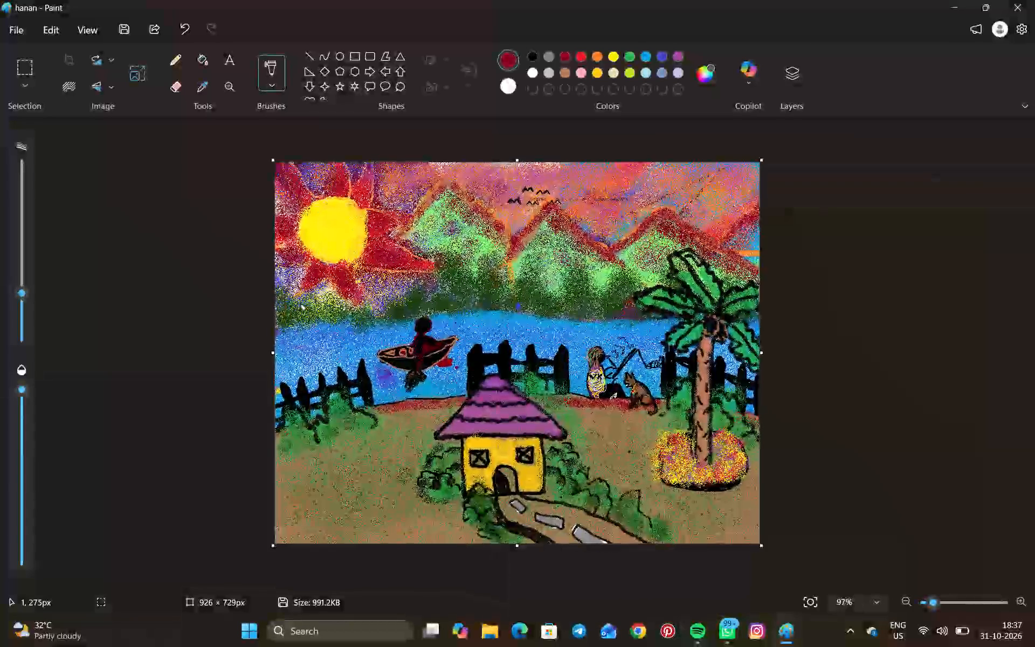
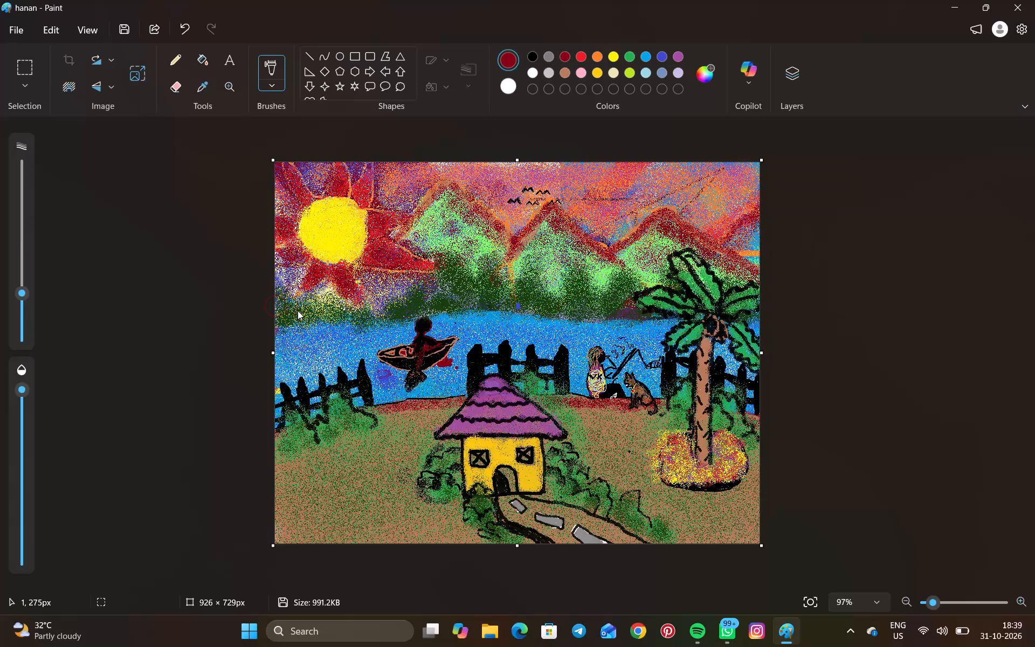
Airbrush a small spot of dark red onto the water just above the fence at the drawing's left edge.
{"action": "left_click", "coordinate": [289, 357]}
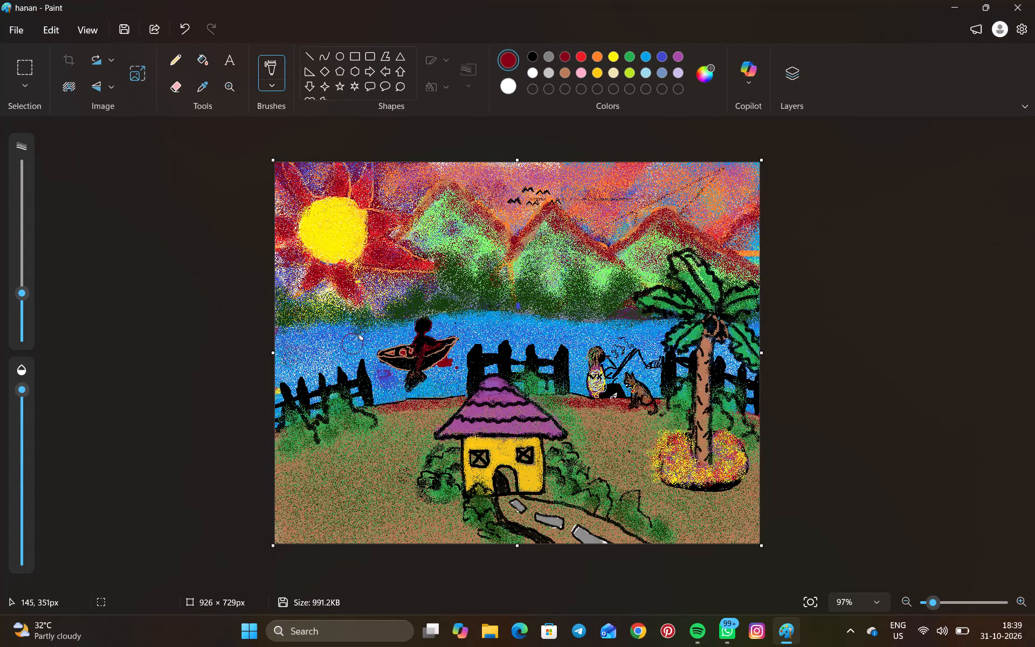
Set the airbrush colour to brown for close-up work around the left fence and the ground beside the house.
{"action": "scroll", "coordinate": [362, 349], "scroll_direction": "up", "scroll_amount": 7, "text": "ctrl"}
{"action": "scroll", "coordinate": [362, 349], "scroll_direction": "down", "scroll_amount": 1}
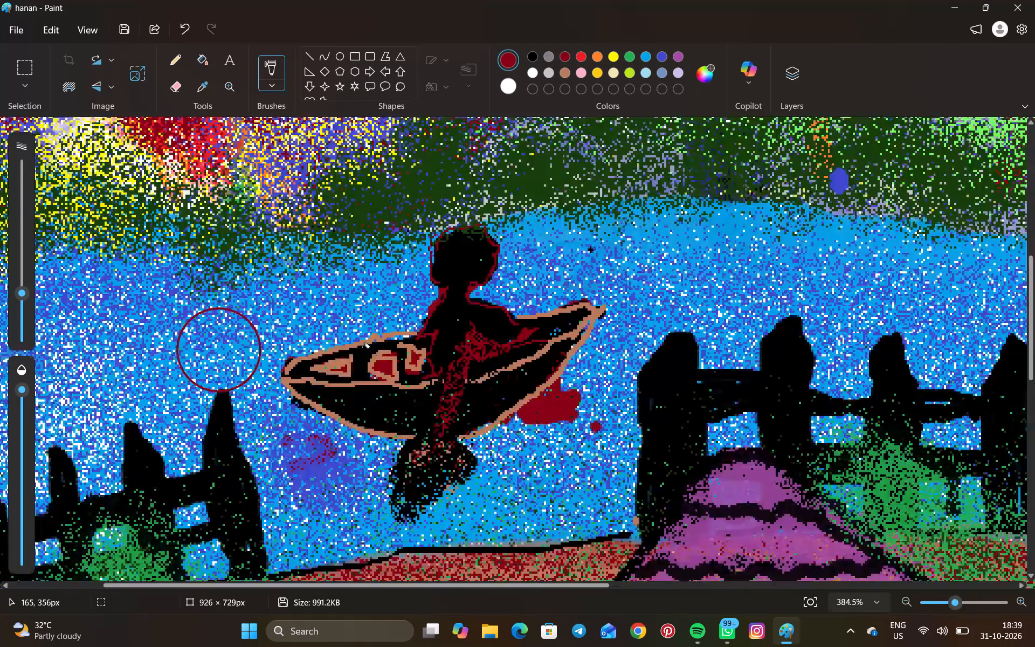
{"action": "scroll", "coordinate": [362, 349], "scroll_direction": "down", "scroll_amount": 1}
{"action": "scroll", "coordinate": [362, 349], "scroll_direction": "up", "scroll_amount": 2}
{"action": "scroll", "coordinate": [362, 349], "scroll_direction": "right", "scroll_amount": 3}
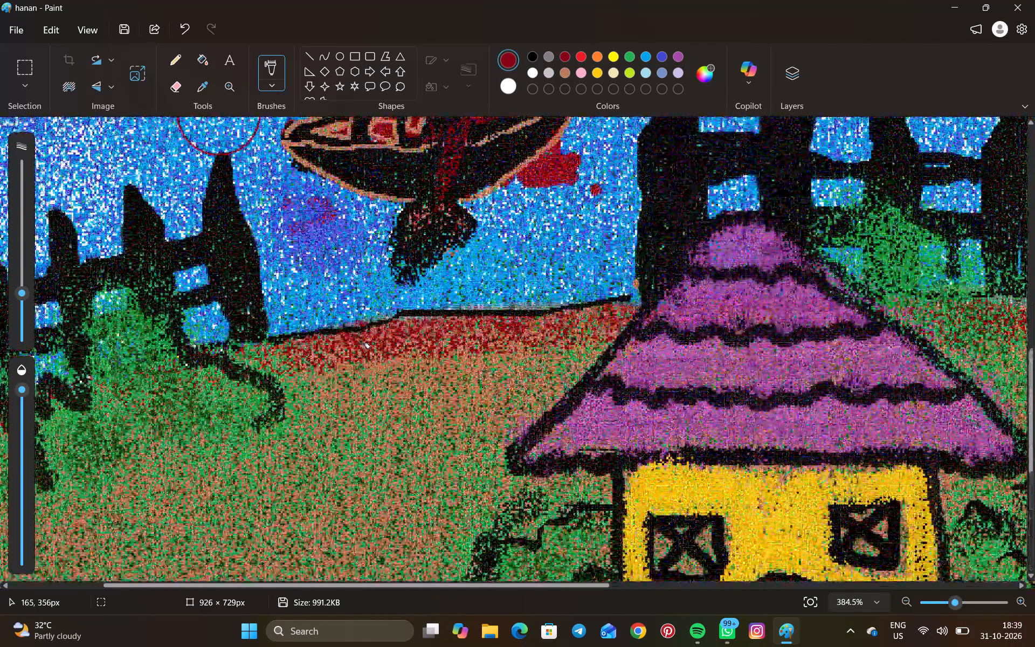
{"action": "scroll", "coordinate": [362, 349], "scroll_direction": "right", "scroll_amount": 3}
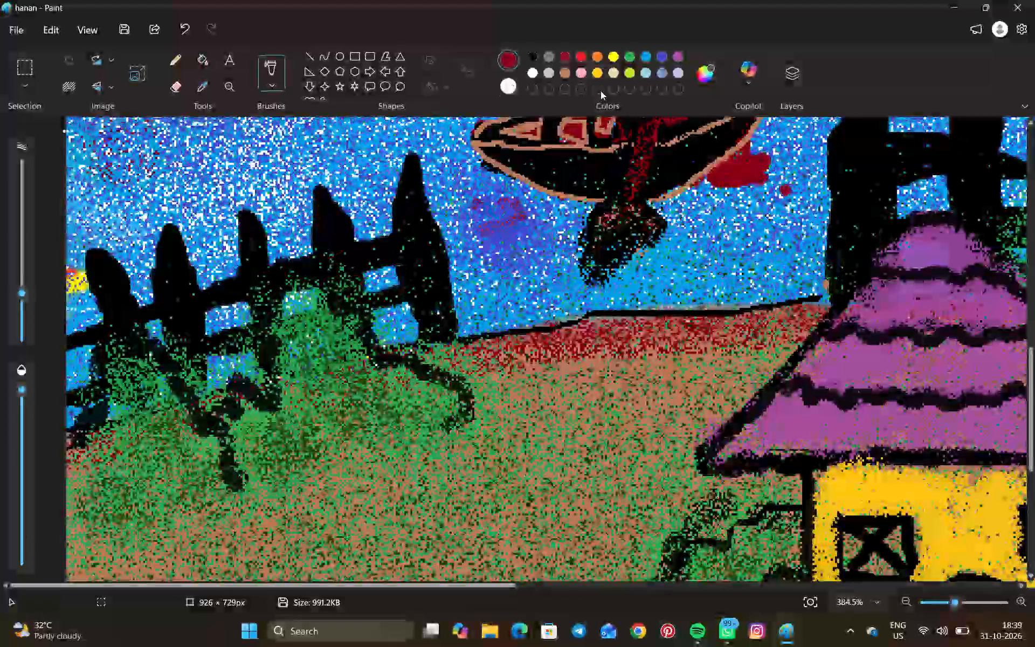
{"action": "left_click", "coordinate": [566, 77]}
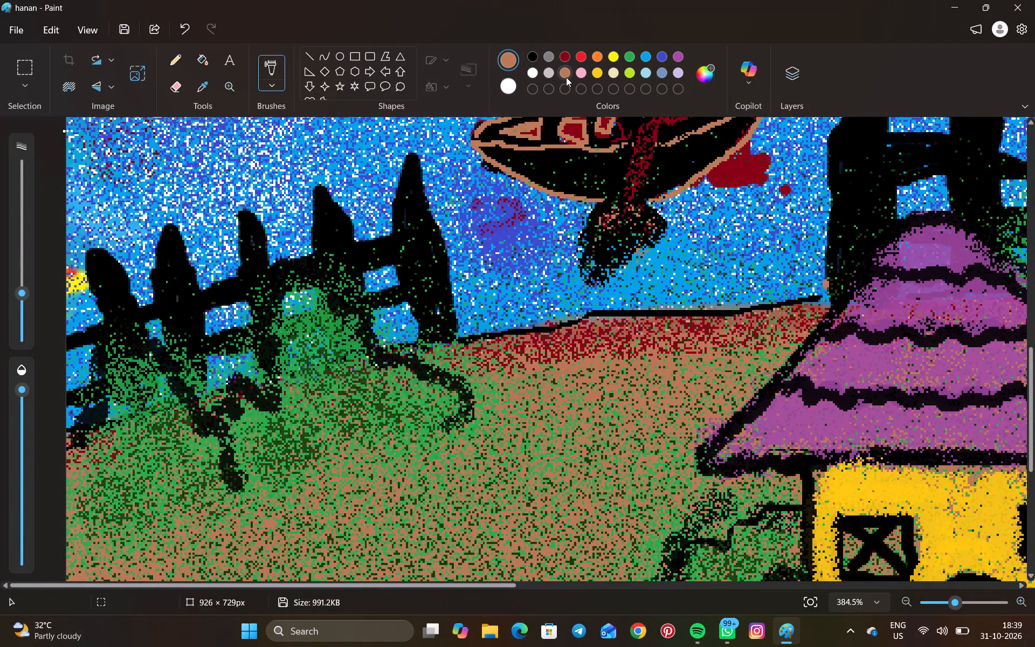
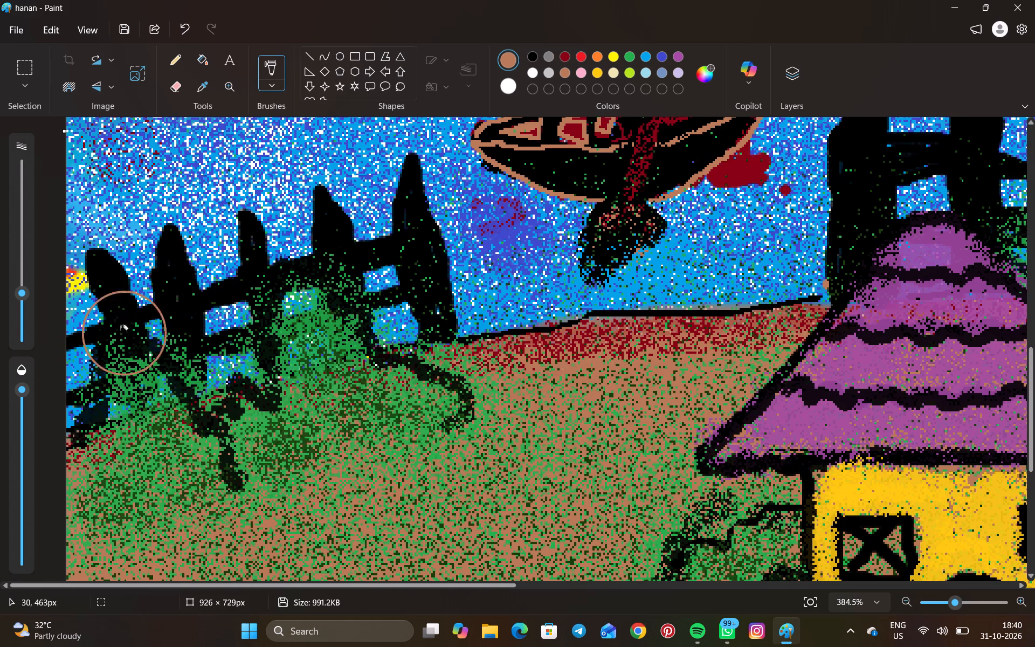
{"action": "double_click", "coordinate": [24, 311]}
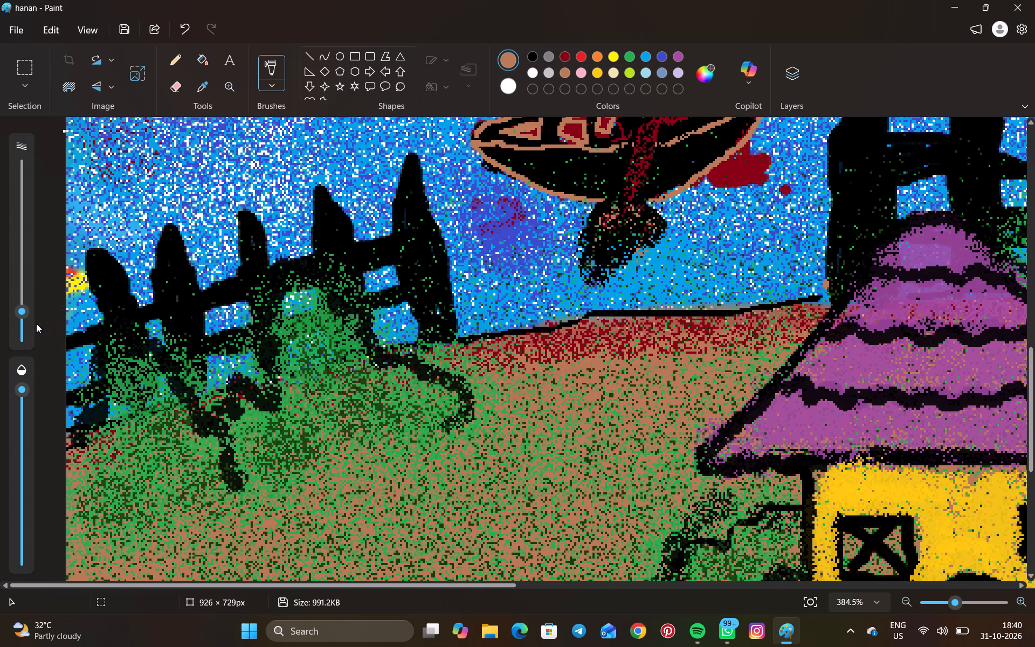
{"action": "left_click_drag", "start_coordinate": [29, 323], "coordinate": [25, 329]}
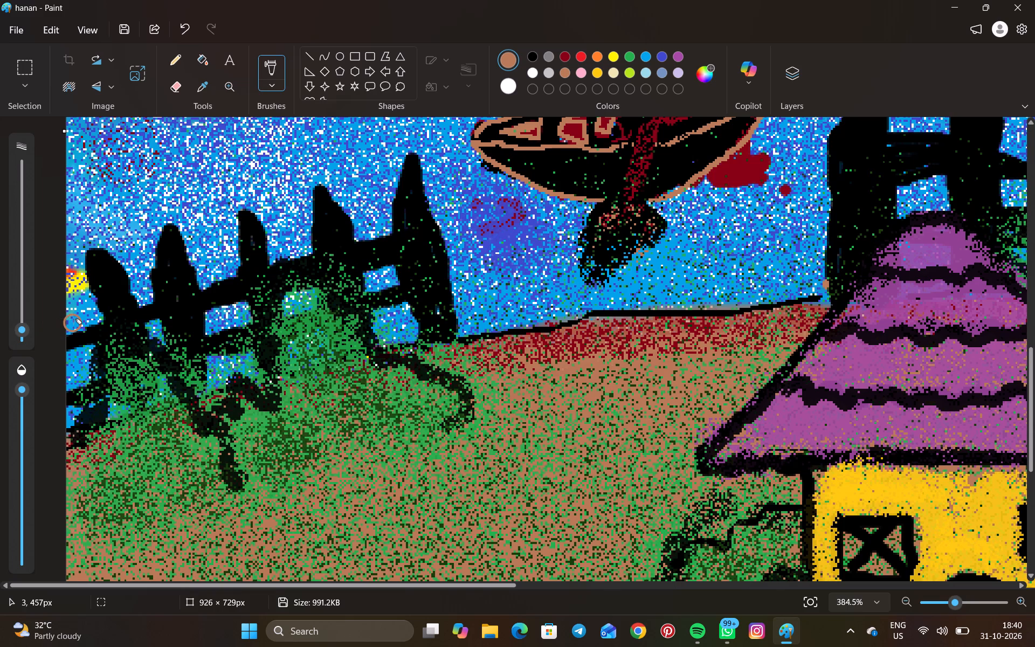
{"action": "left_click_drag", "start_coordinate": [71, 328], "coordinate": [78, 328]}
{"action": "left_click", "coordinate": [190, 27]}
Outline the tops of the fence's first three pickets from the left in brown with a finer brush.
{"action": "left_click_drag", "start_coordinate": [23, 328], "coordinate": [24, 334]}
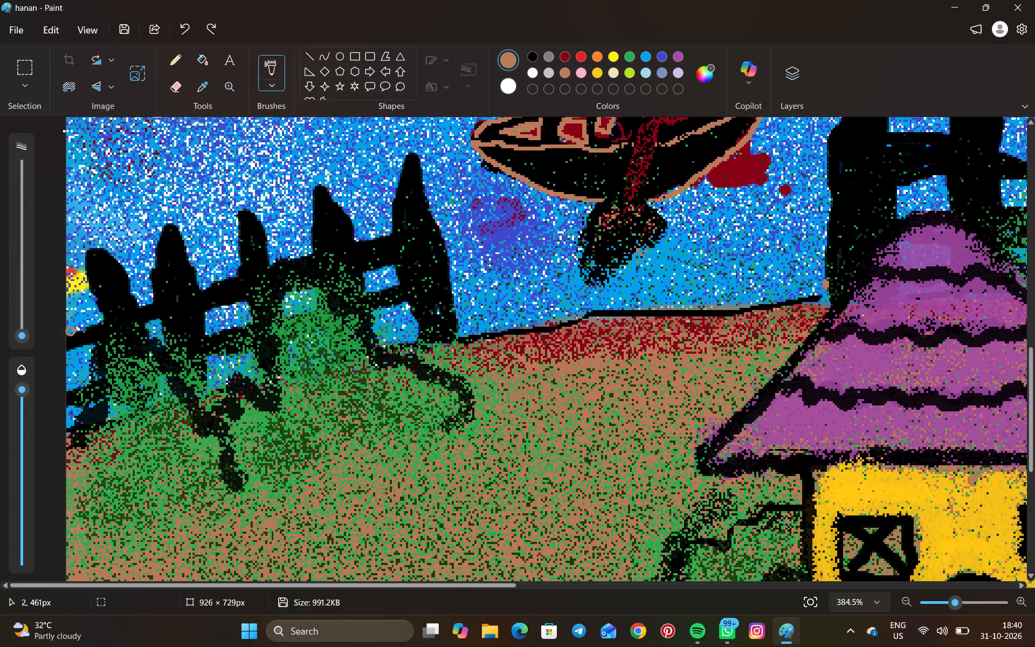
{"action": "left_click_drag", "start_coordinate": [72, 332], "coordinate": [98, 320]}
{"action": "left_click_drag", "start_coordinate": [98, 320], "coordinate": [91, 280]}
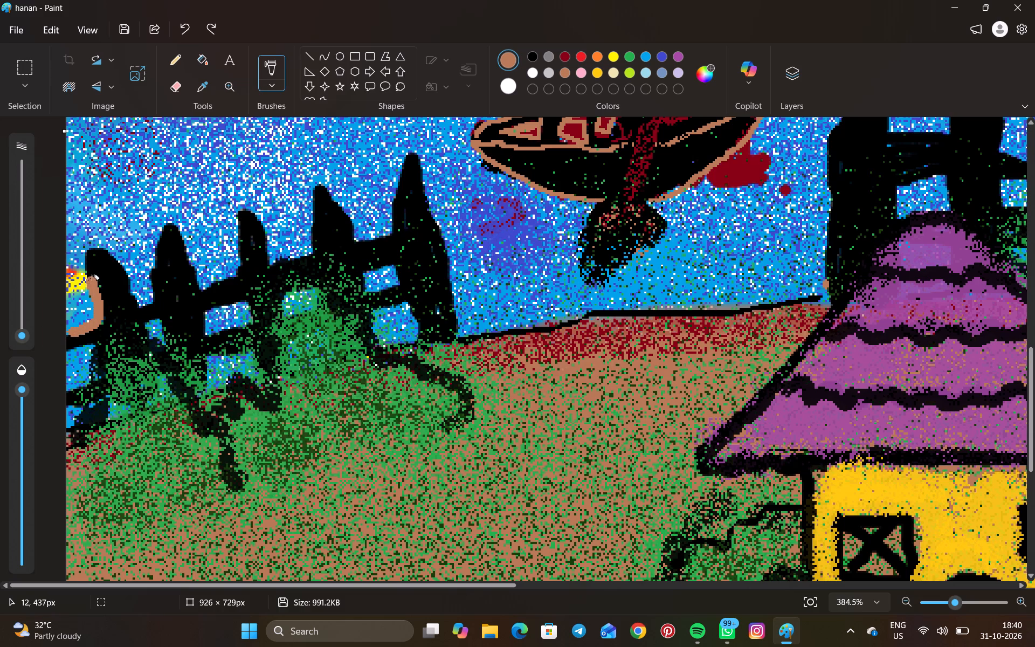
{"action": "left_click_drag", "start_coordinate": [91, 280], "coordinate": [112, 257]}
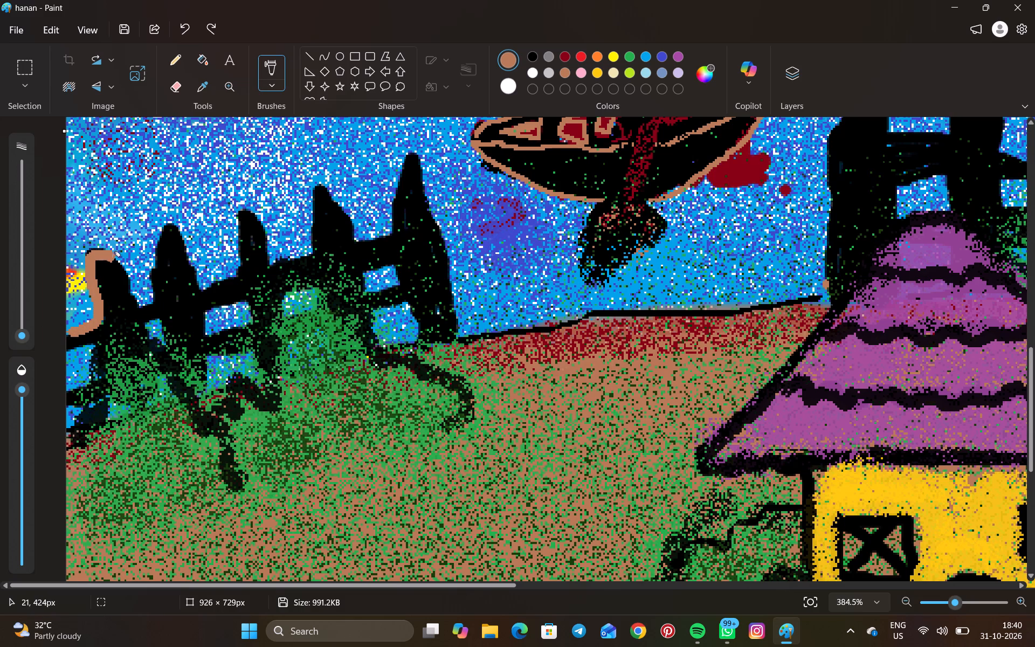
{"action": "left_click_drag", "start_coordinate": [112, 257], "coordinate": [139, 301]}
{"action": "left_click_drag", "start_coordinate": [139, 301], "coordinate": [148, 267]}
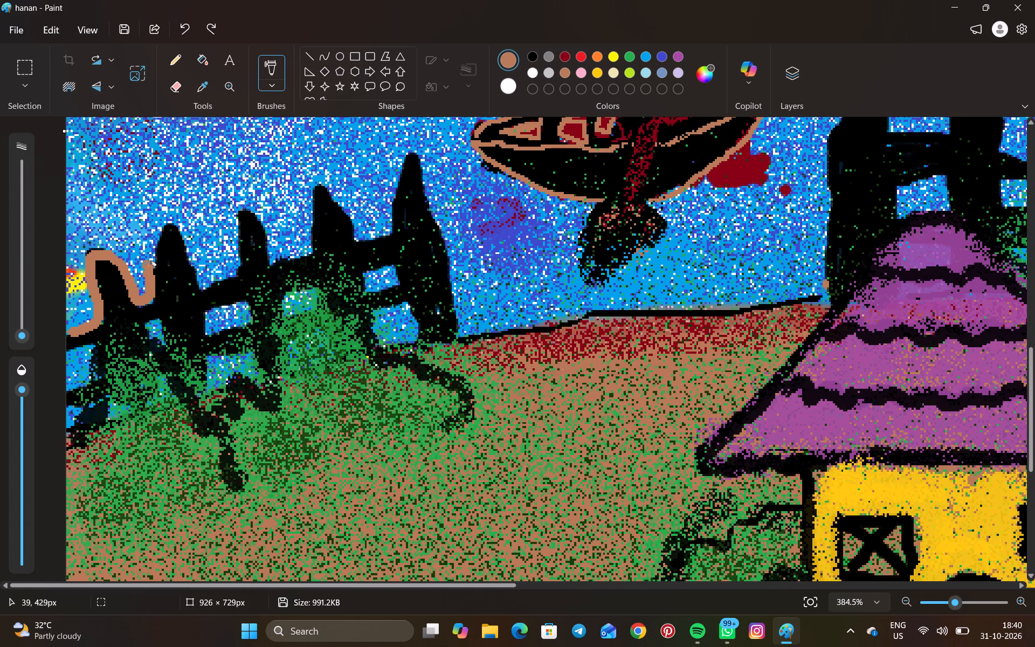
{"action": "left_click_drag", "start_coordinate": [148, 267], "coordinate": [172, 227]}
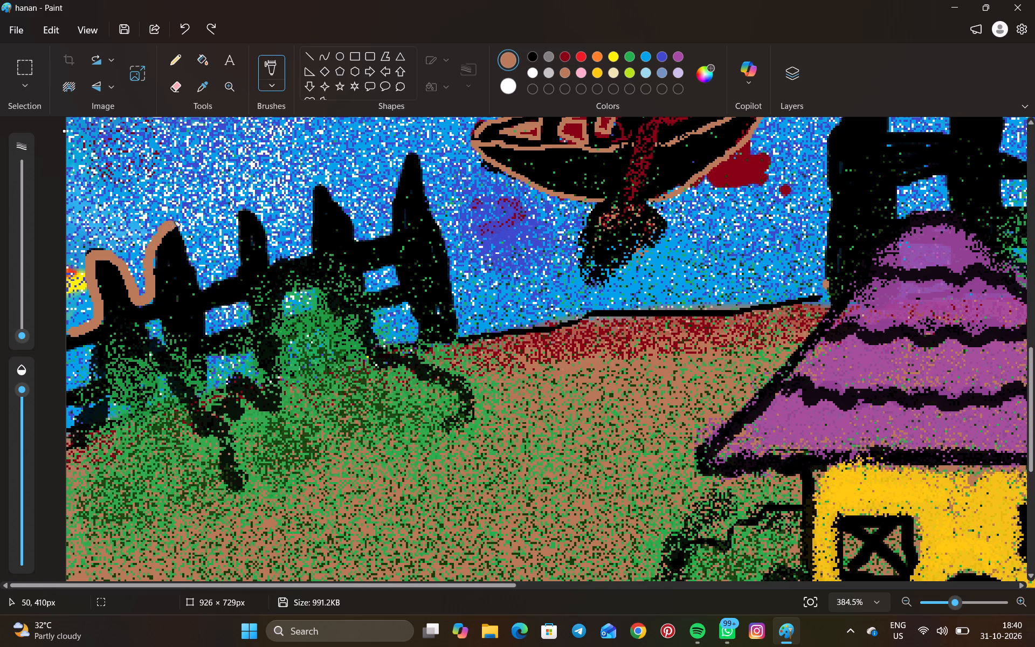
{"action": "left_click_drag", "start_coordinate": [172, 227], "coordinate": [200, 284]}
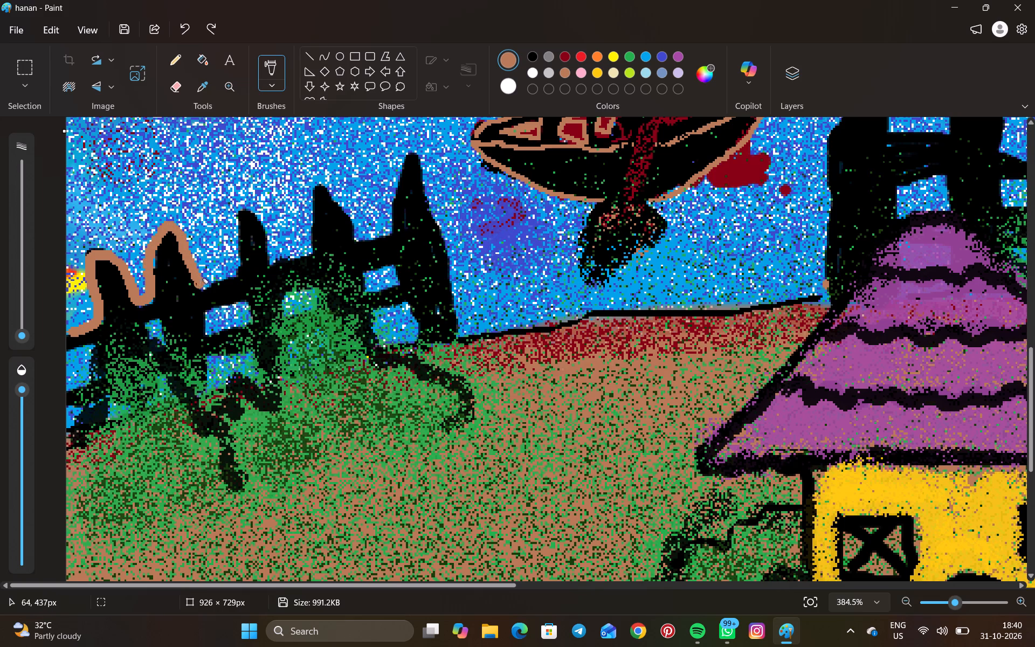
{"action": "left_click_drag", "start_coordinate": [200, 284], "coordinate": [234, 276]}
{"action": "left_click_drag", "start_coordinate": [234, 276], "coordinate": [238, 224]}
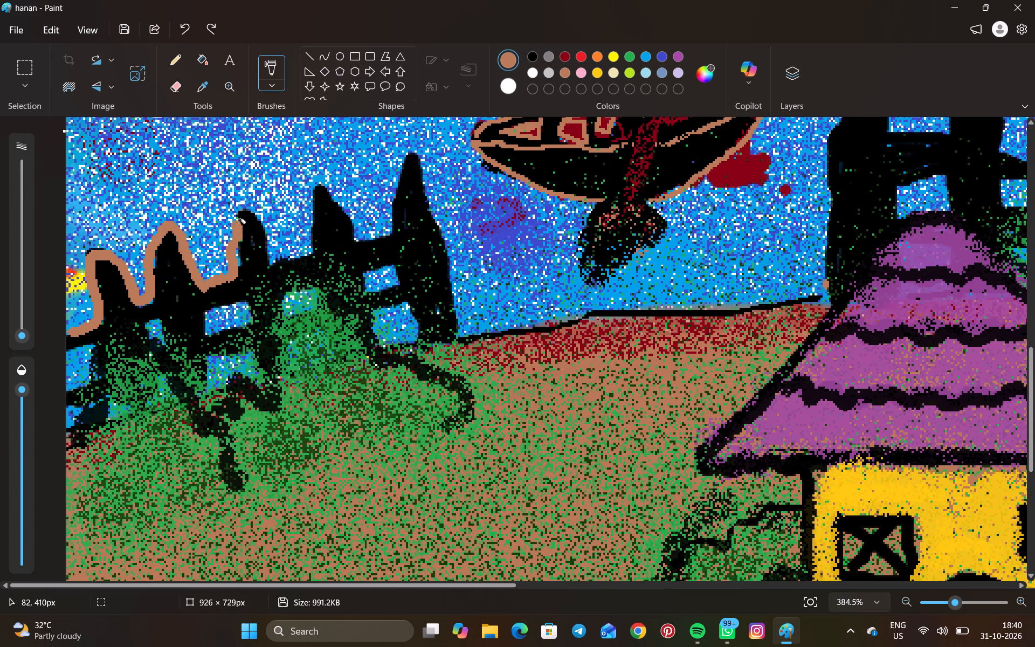
{"action": "left_click_drag", "start_coordinate": [238, 224], "coordinate": [270, 240]}
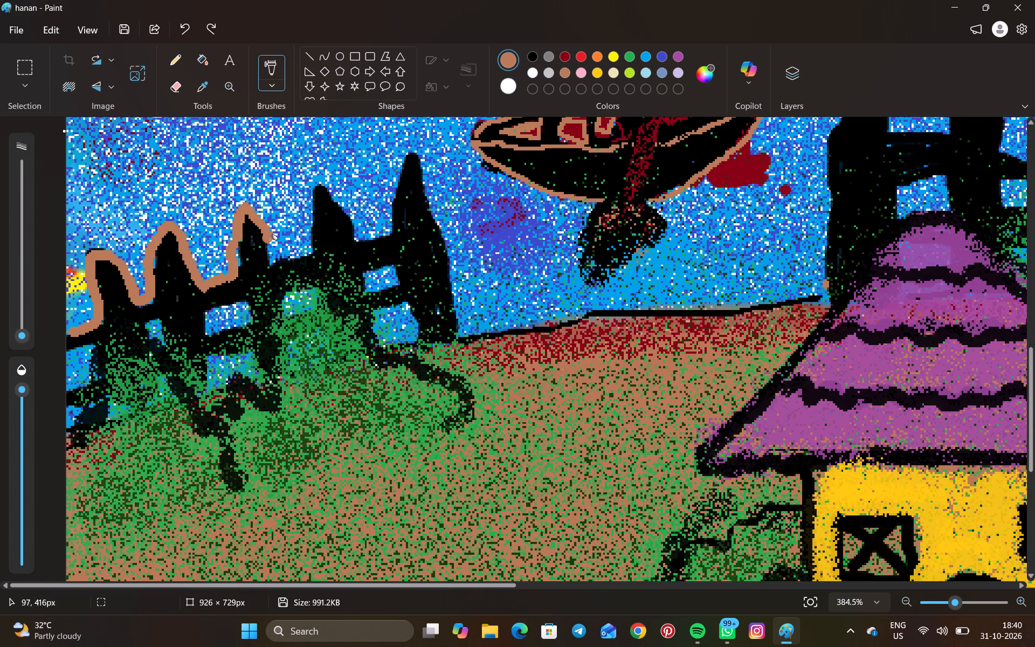
{"action": "left_click_drag", "start_coordinate": [270, 240], "coordinate": [273, 260]}
{"action": "left_click_drag", "start_coordinate": [273, 260], "coordinate": [274, 260]}
Continue the brown outline along the fence's last two pickets and down the final picket's outer edge to the ground.
{"action": "left_click_drag", "start_coordinate": [274, 260], "coordinate": [313, 257]}
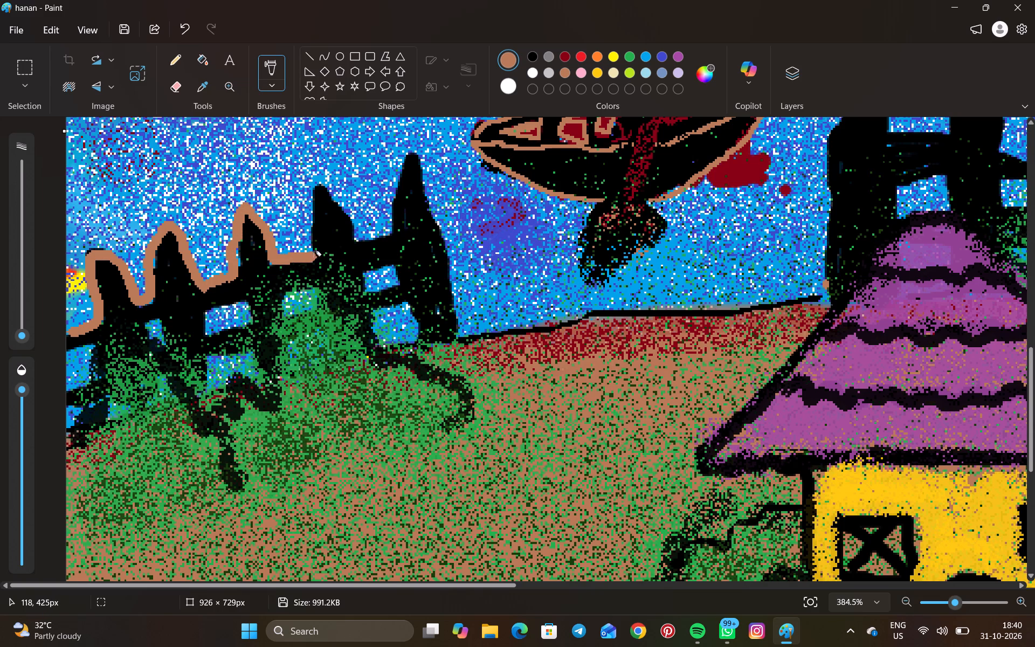
{"action": "left_click_drag", "start_coordinate": [313, 257], "coordinate": [317, 198]}
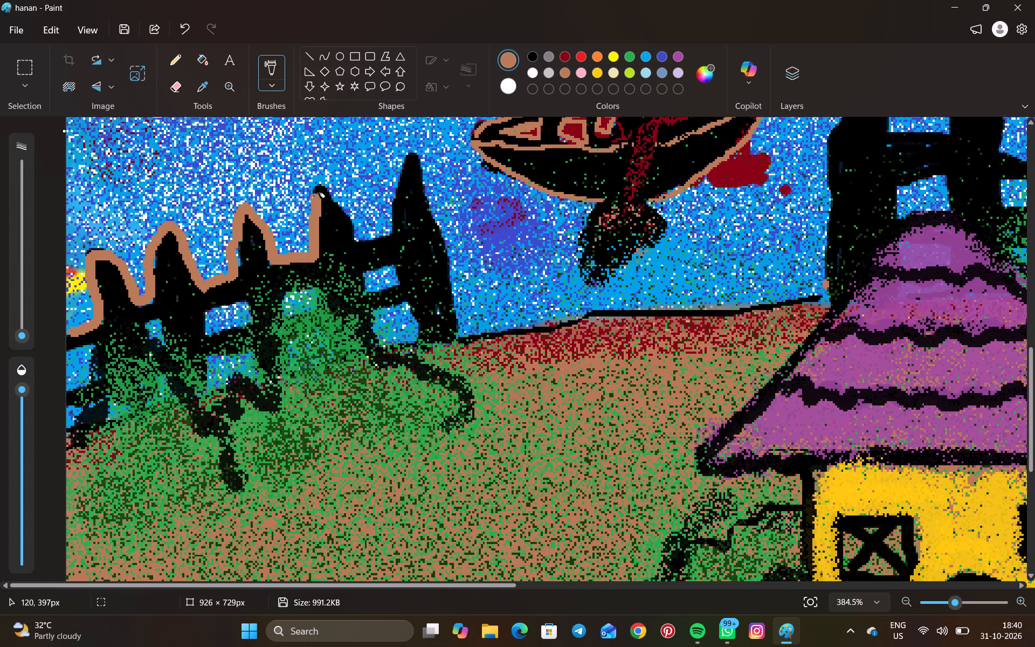
{"action": "left_click_drag", "start_coordinate": [317, 198], "coordinate": [348, 223]}
{"action": "left_click_drag", "start_coordinate": [348, 223], "coordinate": [375, 240]}
{"action": "left_click_drag", "start_coordinate": [375, 240], "coordinate": [394, 201]}
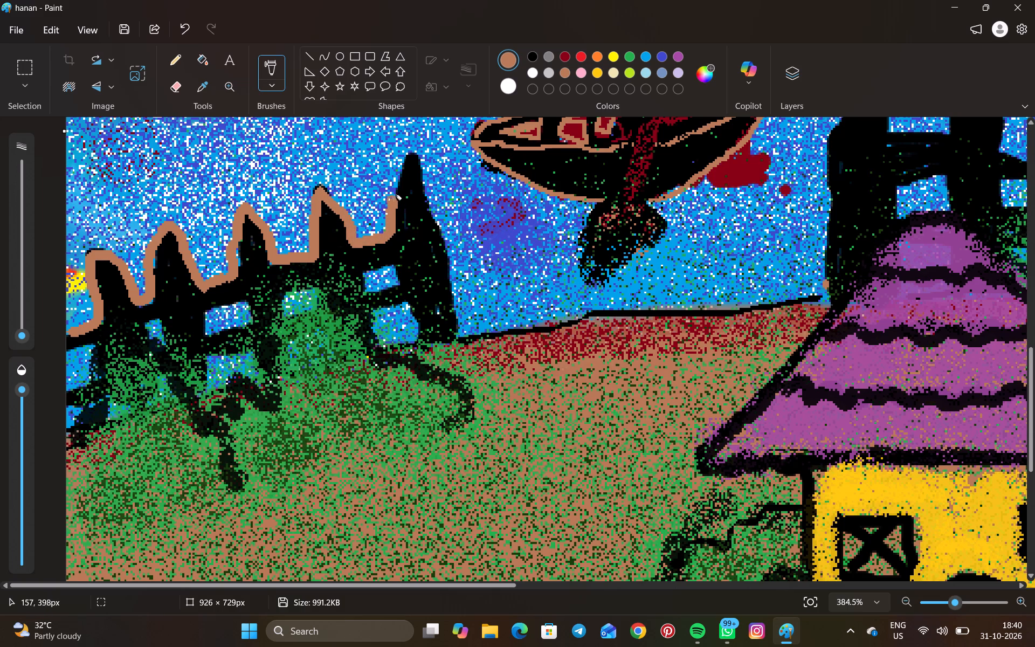
{"action": "left_click_drag", "start_coordinate": [394, 201], "coordinate": [407, 169]}
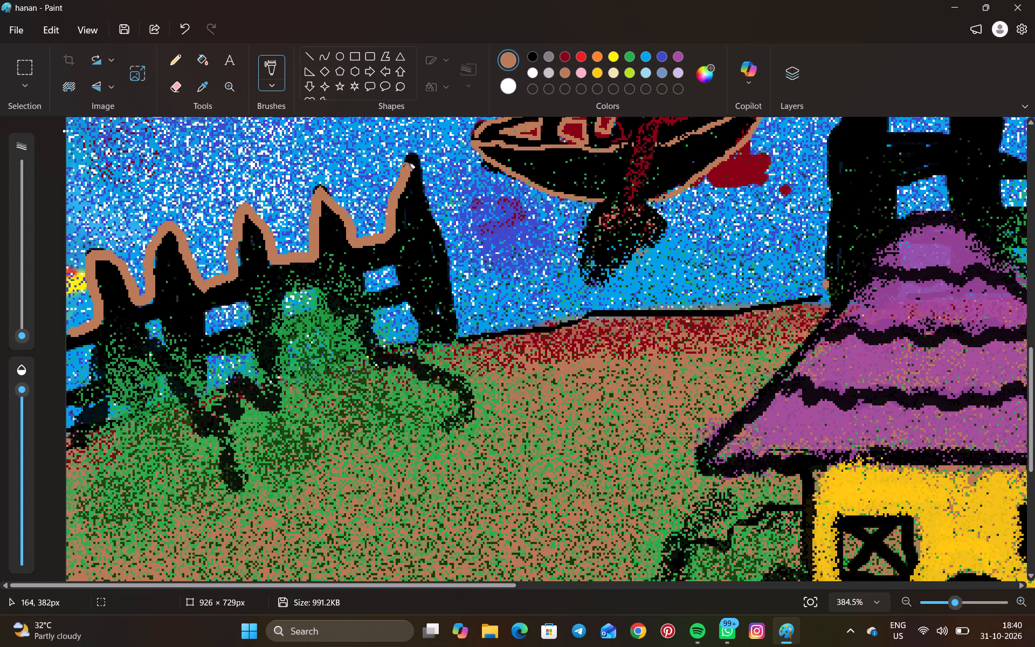
{"action": "left_click_drag", "start_coordinate": [407, 169], "coordinate": [424, 178]}
{"action": "left_click_drag", "start_coordinate": [424, 178], "coordinate": [446, 243]}
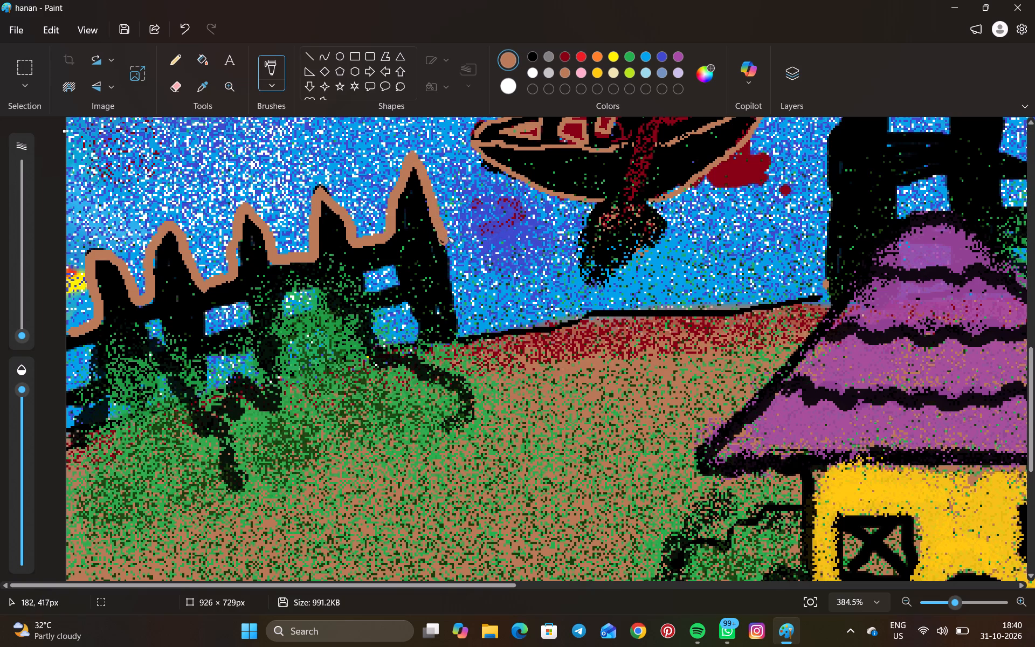
{"action": "left_click_drag", "start_coordinate": [446, 243], "coordinate": [456, 300]}
{"action": "left_click_drag", "start_coordinate": [456, 300], "coordinate": [463, 334]}
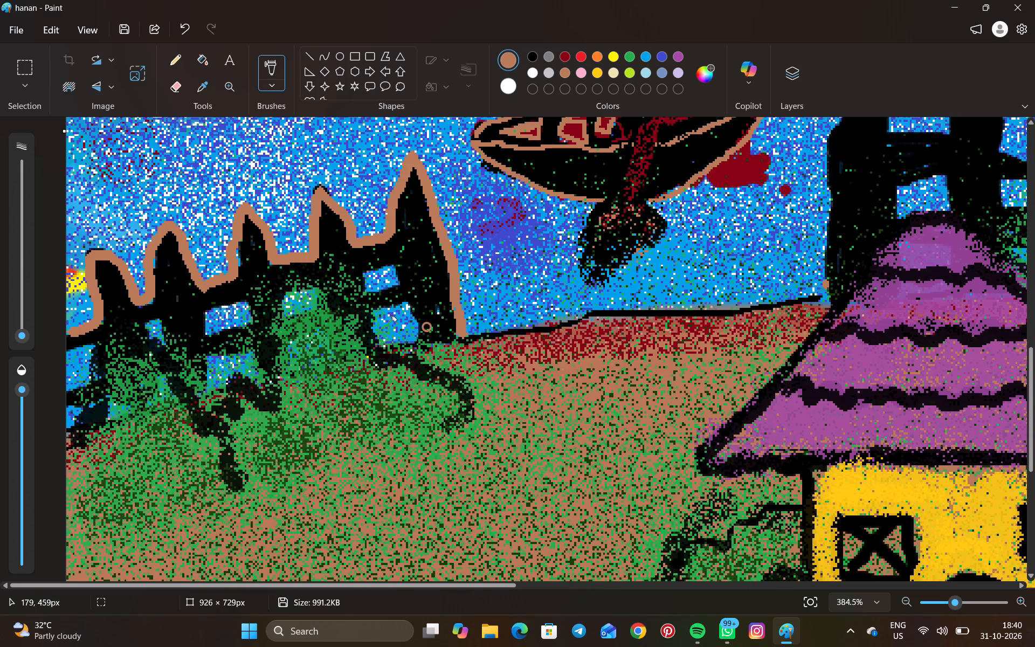
Outline the blue gaps at the fence's far left end, below the rail, in brown.
{"action": "left_click", "coordinate": [67, 355]}
{"action": "left_click_drag", "start_coordinate": [17, 338], "coordinate": [19, 361]}
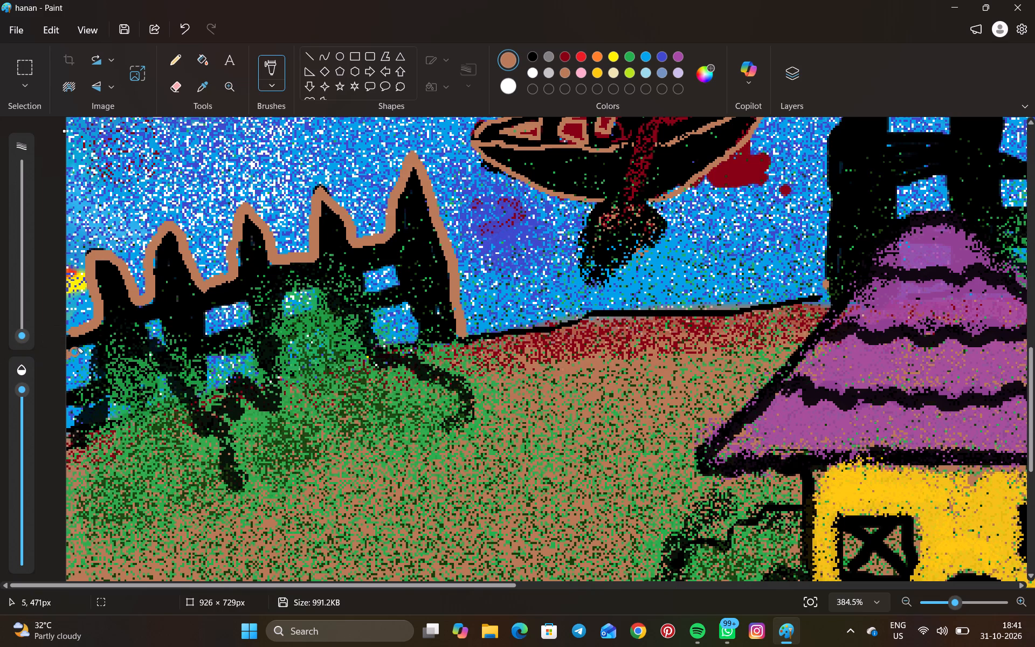
{"action": "left_click_drag", "start_coordinate": [71, 355], "coordinate": [92, 360]}
{"action": "left_click_drag", "start_coordinate": [92, 360], "coordinate": [65, 389]}
{"action": "left_click_drag", "start_coordinate": [65, 395], "coordinate": [66, 401]}
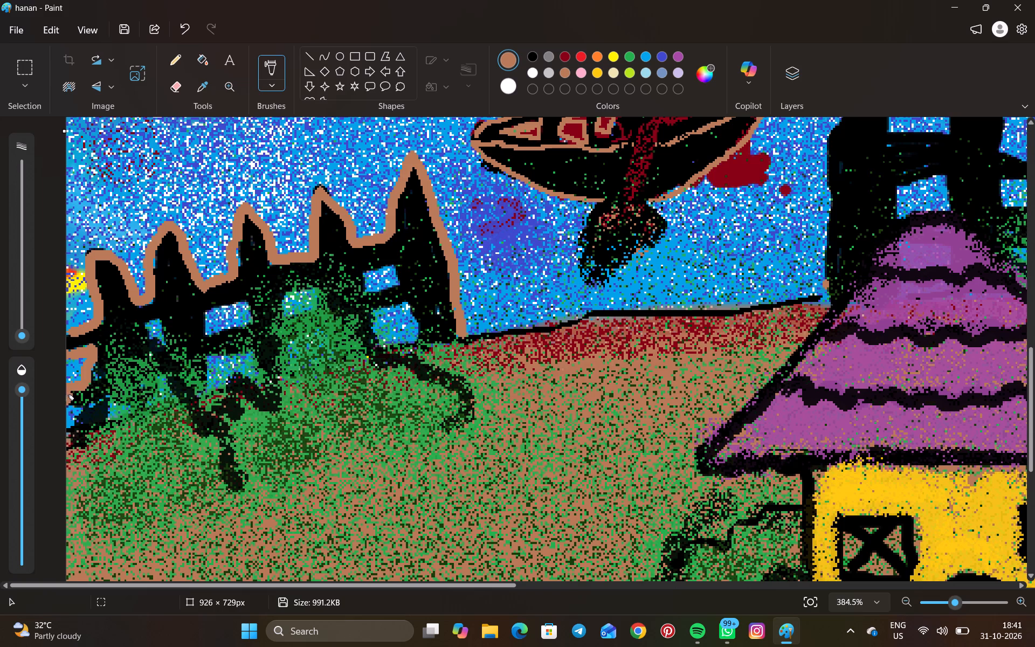
{"action": "left_click_drag", "start_coordinate": [66, 401], "coordinate": [76, 428]}
Fill the small gap between the first two pickets and the upper gap between the second and third in brown.
{"action": "left_click", "coordinate": [147, 325]}
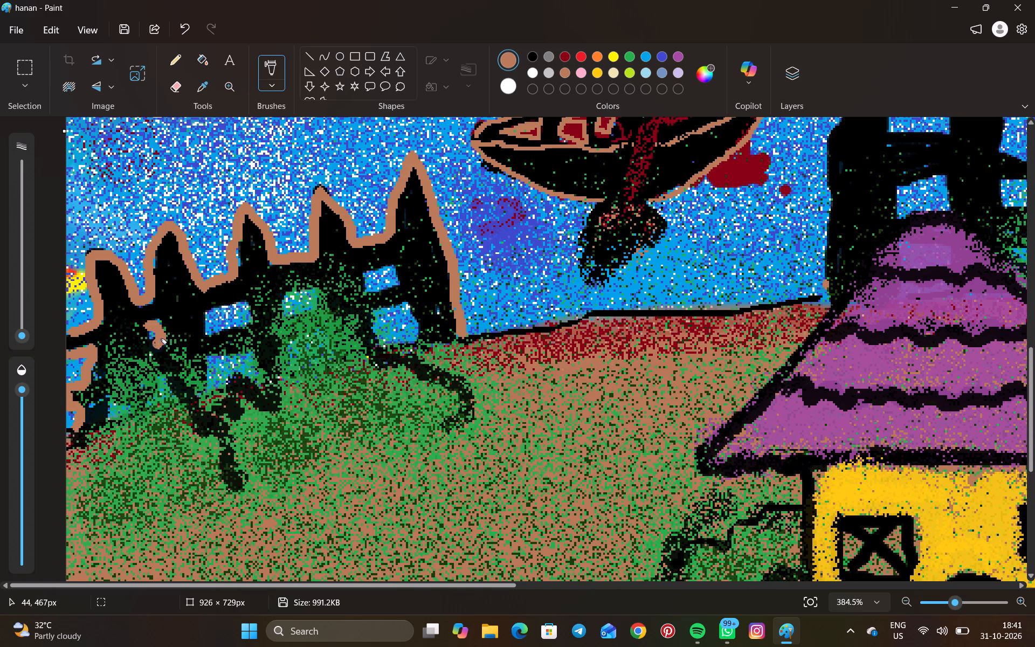
{"action": "left_click_drag", "start_coordinate": [210, 315], "coordinate": [244, 307]}
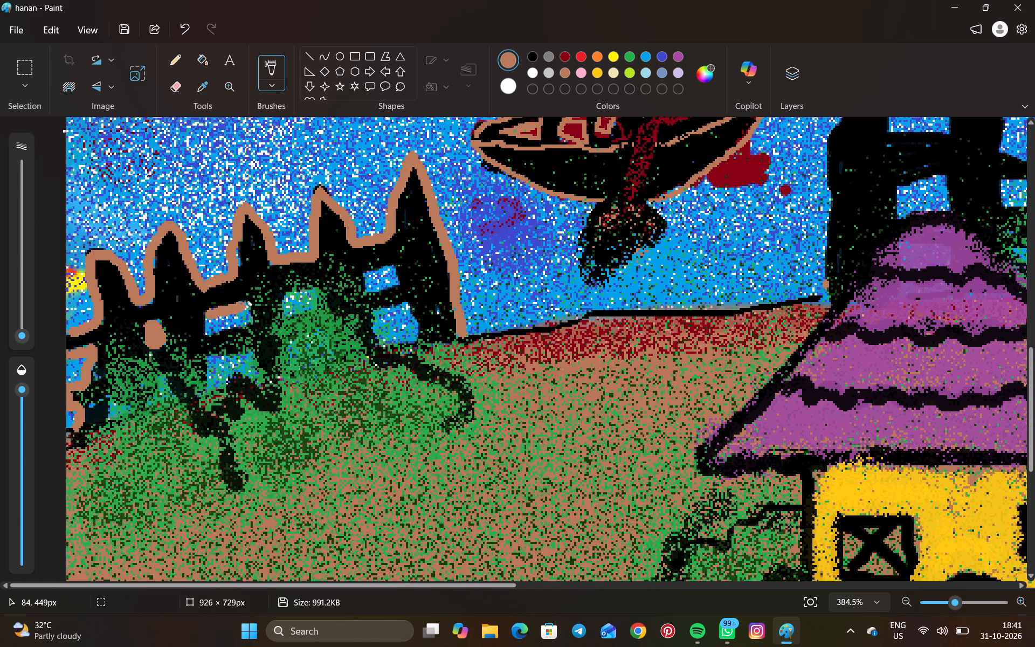
{"action": "left_click_drag", "start_coordinate": [244, 307], "coordinate": [221, 318]}
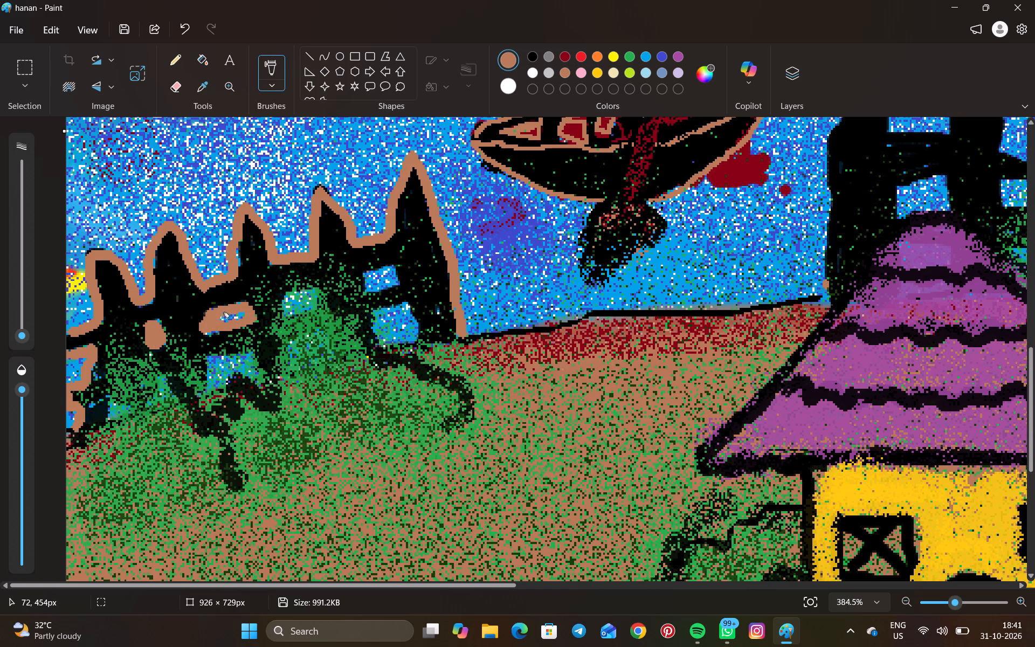
{"action": "left_click_drag", "start_coordinate": [221, 318], "coordinate": [240, 319]}
Outline in brown the upper gap between the third and fourth pickets and both blue gaps between the last two pickets.
{"action": "left_click", "coordinate": [278, 292]}
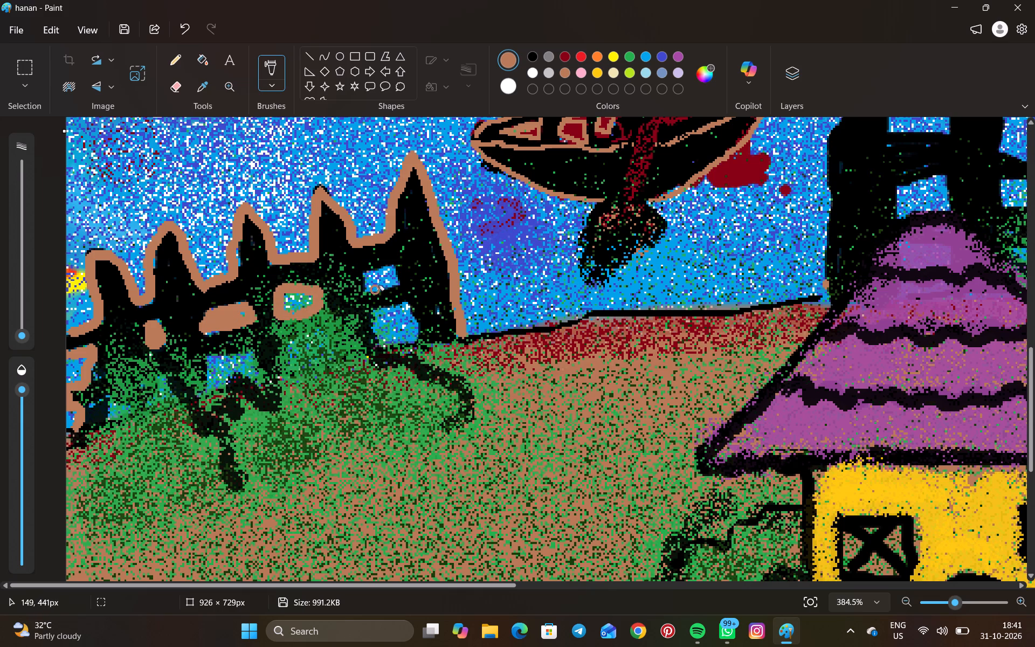
{"action": "left_click_drag", "start_coordinate": [368, 280], "coordinate": [395, 268]}
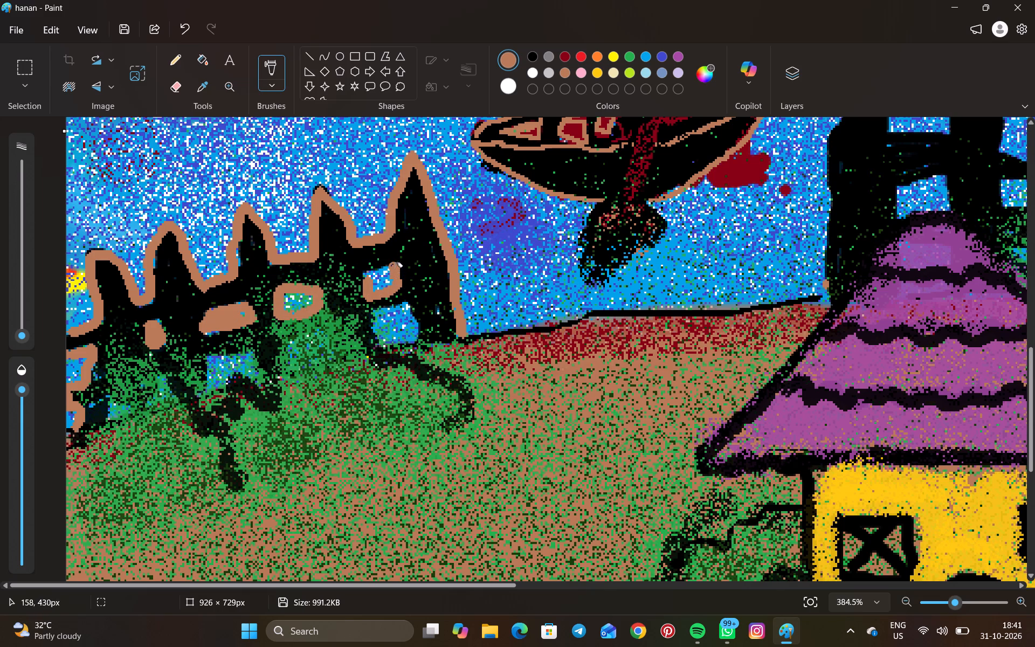
{"action": "left_click_drag", "start_coordinate": [395, 268], "coordinate": [349, 278]}
{"action": "left_click_drag", "start_coordinate": [369, 320], "coordinate": [374, 345]}
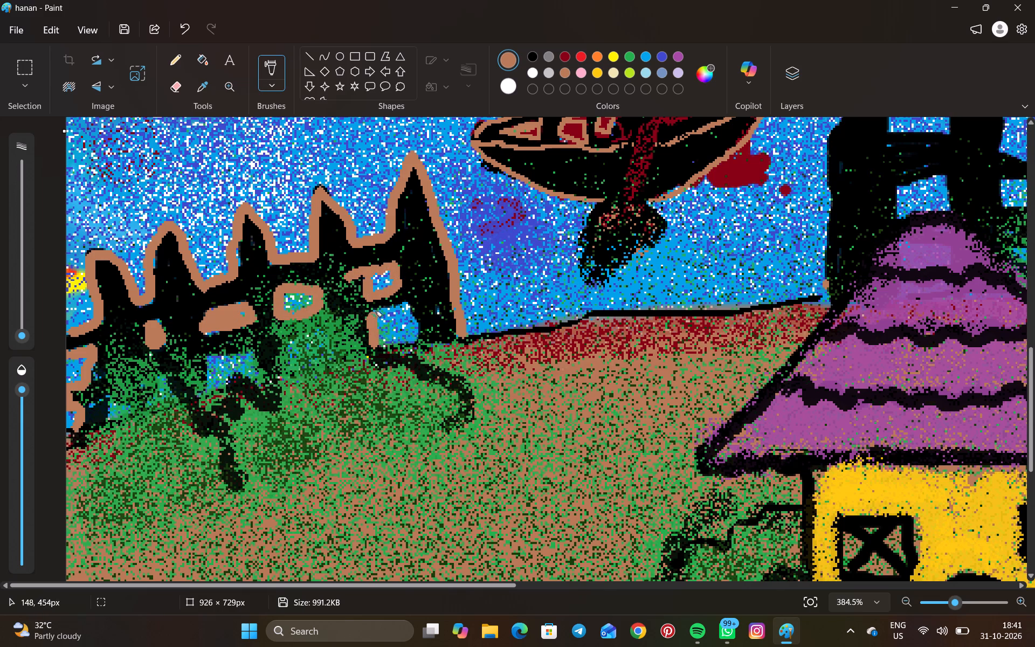
{"action": "left_click_drag", "start_coordinate": [374, 317], "coordinate": [415, 337]}
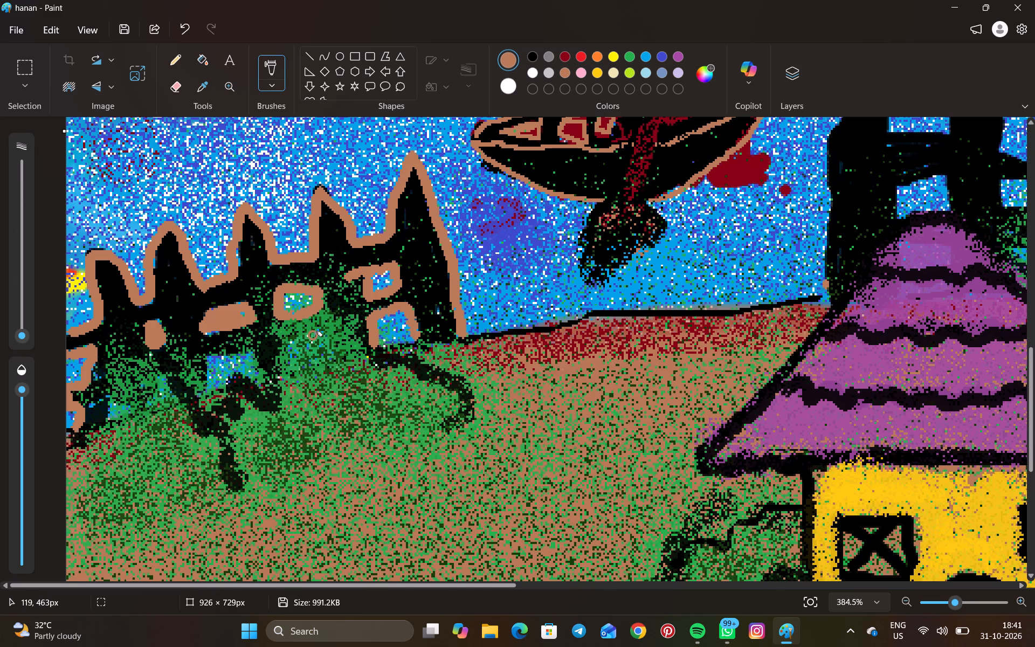
Outline in brown the lower gaps between the third and fourth pickets and between the second and third pickets.
{"action": "left_click_drag", "start_coordinate": [314, 337], "coordinate": [315, 360]}
{"action": "left_click_drag", "start_coordinate": [316, 335], "coordinate": [284, 369]}
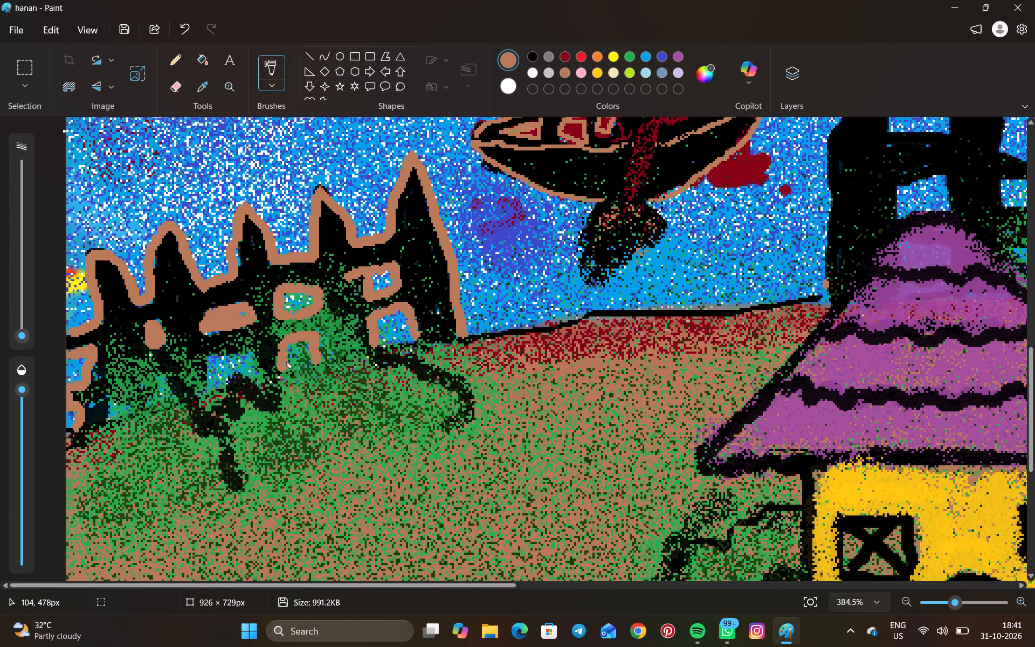
{"action": "left_click_drag", "start_coordinate": [284, 369], "coordinate": [284, 370]}
{"action": "left_click_drag", "start_coordinate": [251, 350], "coordinate": [251, 370]}
{"action": "left_click_drag", "start_coordinate": [253, 350], "coordinate": [208, 351]}
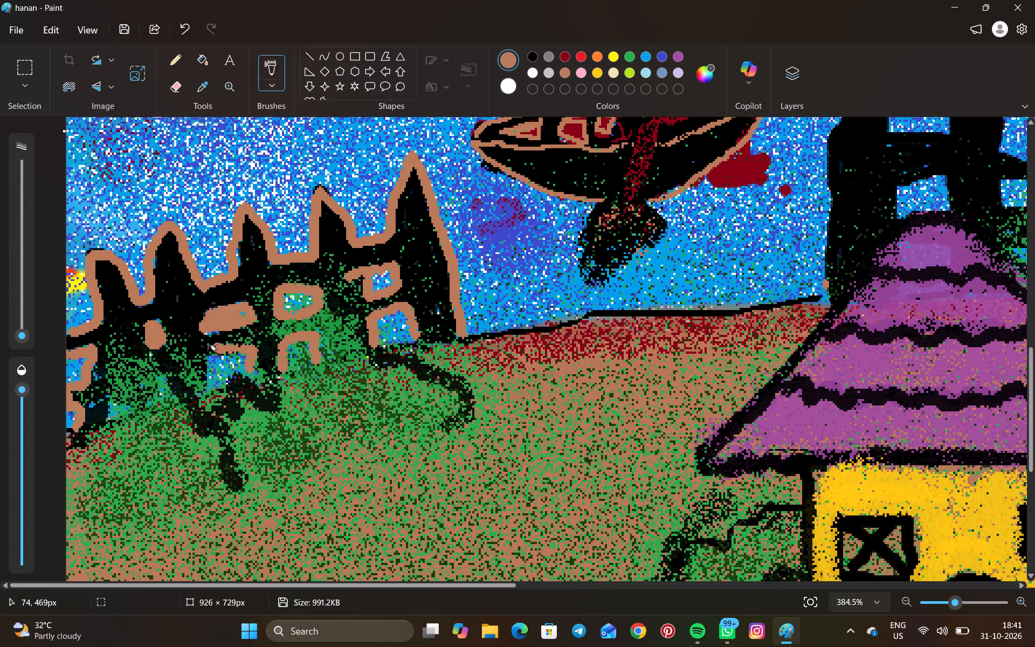
{"action": "left_click_drag", "start_coordinate": [208, 351], "coordinate": [206, 386]}
On the fence behind the house, outline the first picket's outer edge and top and the rail to the second picket in brown.
{"action": "scroll", "coordinate": [313, 327], "scroll_direction": "down", "scroll_amount": 4, "text": "ctrl"}
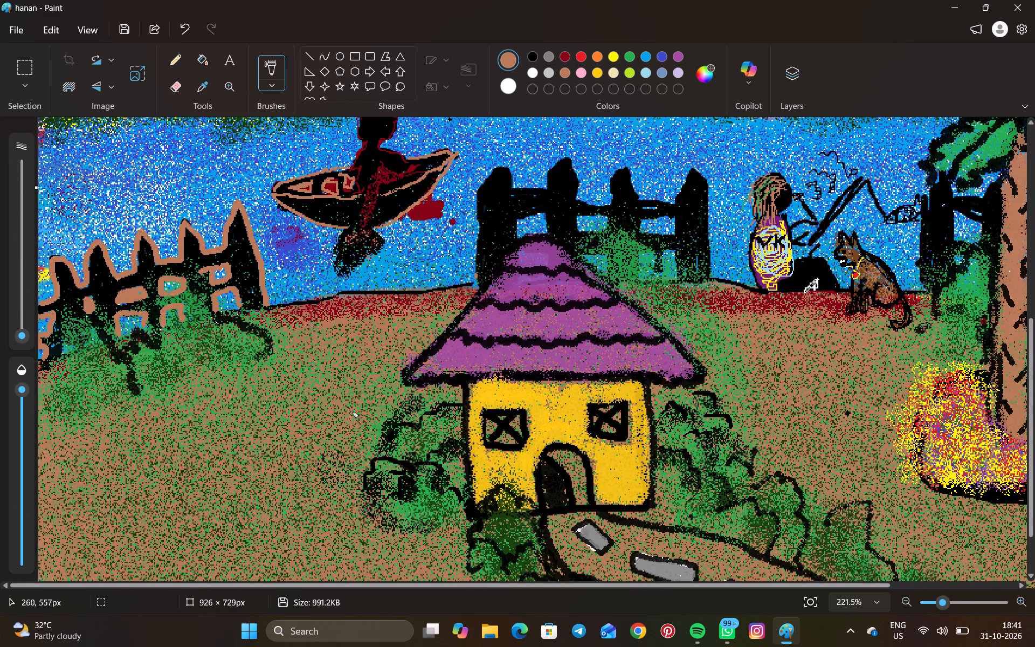
{"action": "scroll", "coordinate": [321, 541], "scroll_direction": "up", "scroll_amount": 1}
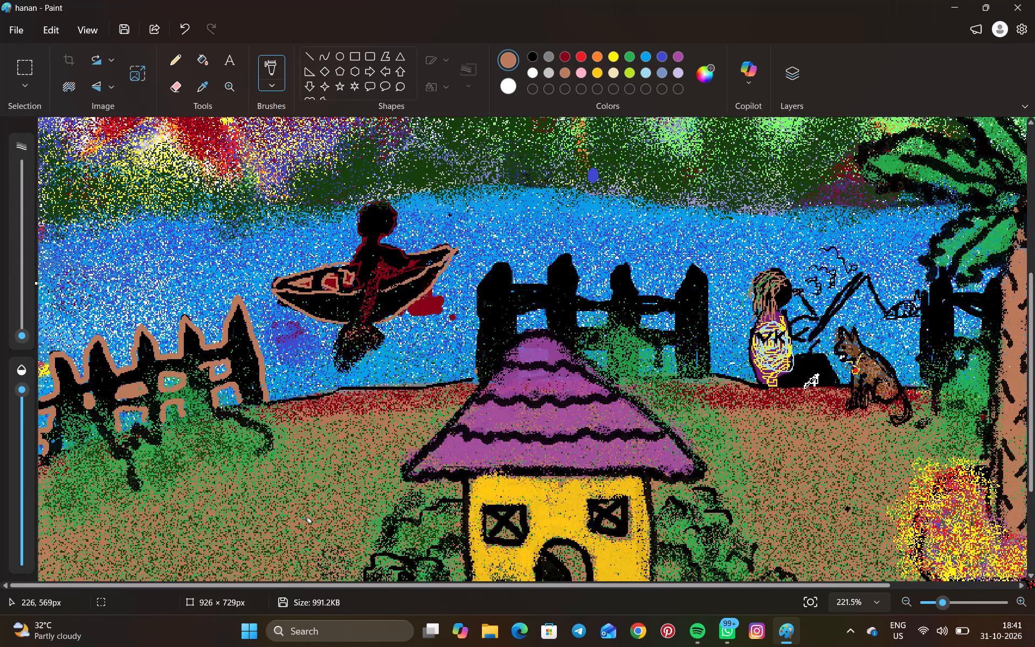
{"action": "scroll", "coordinate": [360, 479], "scroll_direction": "up", "scroll_amount": 2}
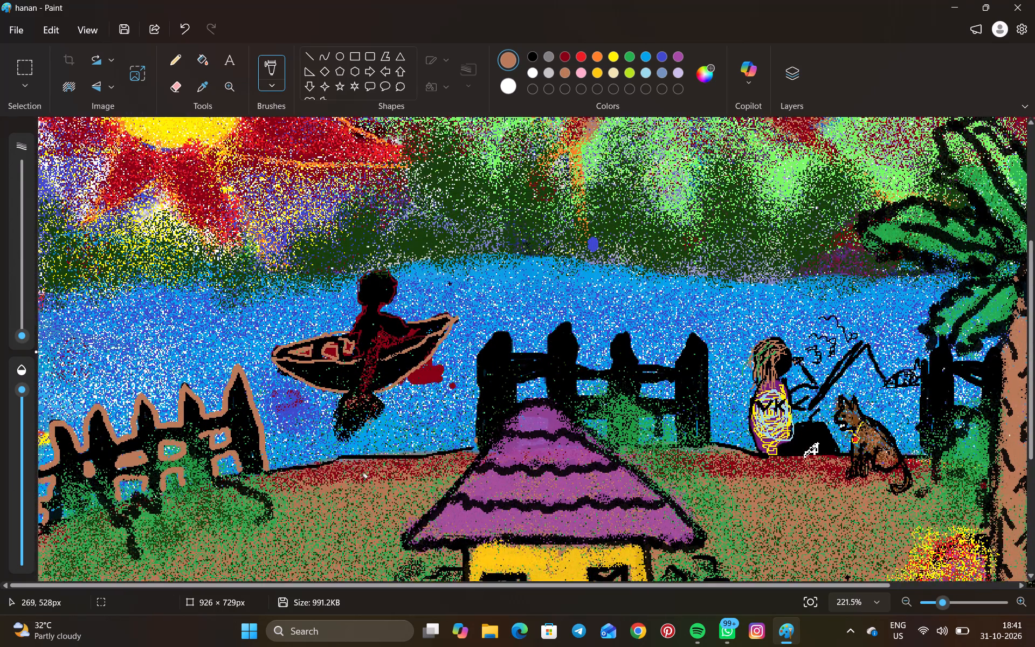
{"action": "scroll", "coordinate": [360, 479], "scroll_direction": "down", "scroll_amount": 4}
{"action": "scroll", "coordinate": [352, 483], "scroll_direction": "down", "scroll_amount": 3, "text": "ctrl"}
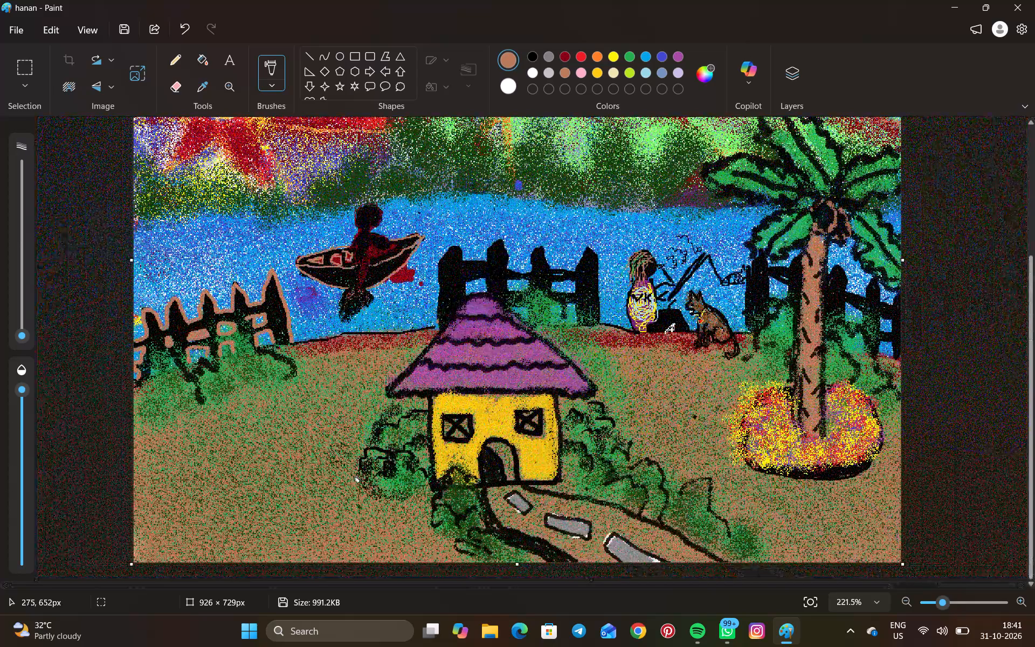
{"action": "scroll", "coordinate": [351, 483], "scroll_direction": "down", "scroll_amount": 2, "text": "ctrl"}
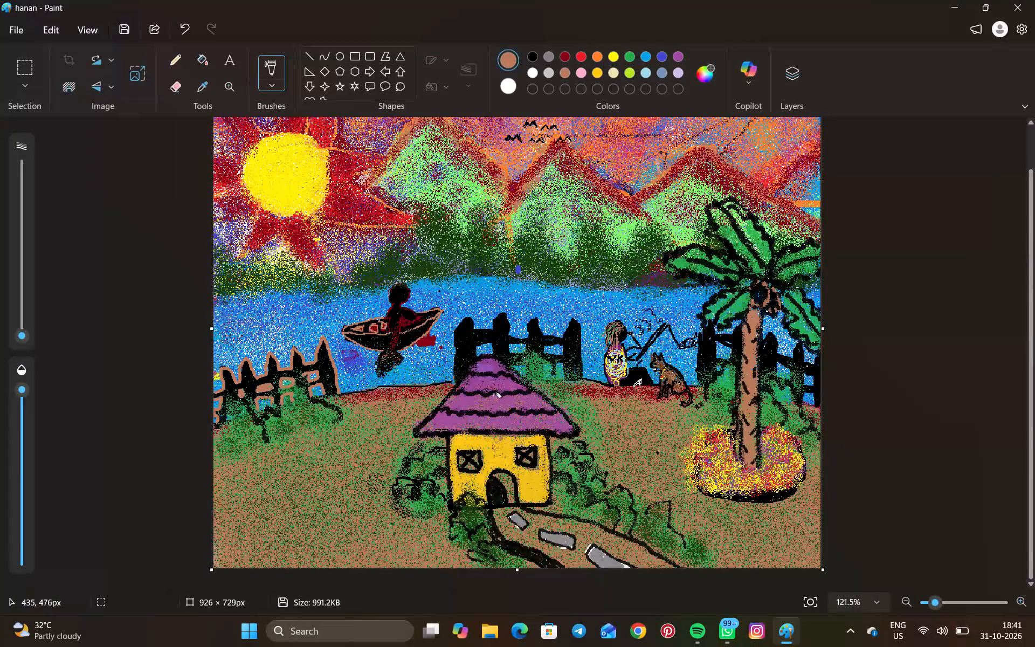
{"action": "scroll", "coordinate": [487, 398], "scroll_direction": "up", "scroll_amount": 6, "text": "ctrl"}
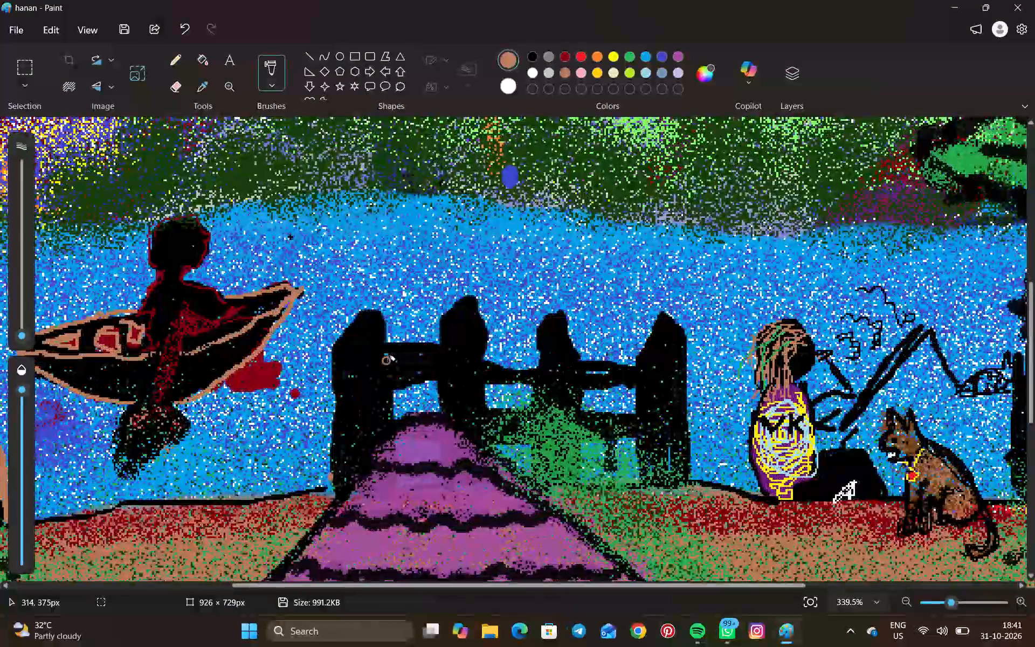
{"action": "scroll", "coordinate": [387, 356], "scroll_direction": "down", "scroll_amount": 1}
{"action": "scroll", "coordinate": [387, 356], "scroll_direction": "up", "scroll_amount": 1}
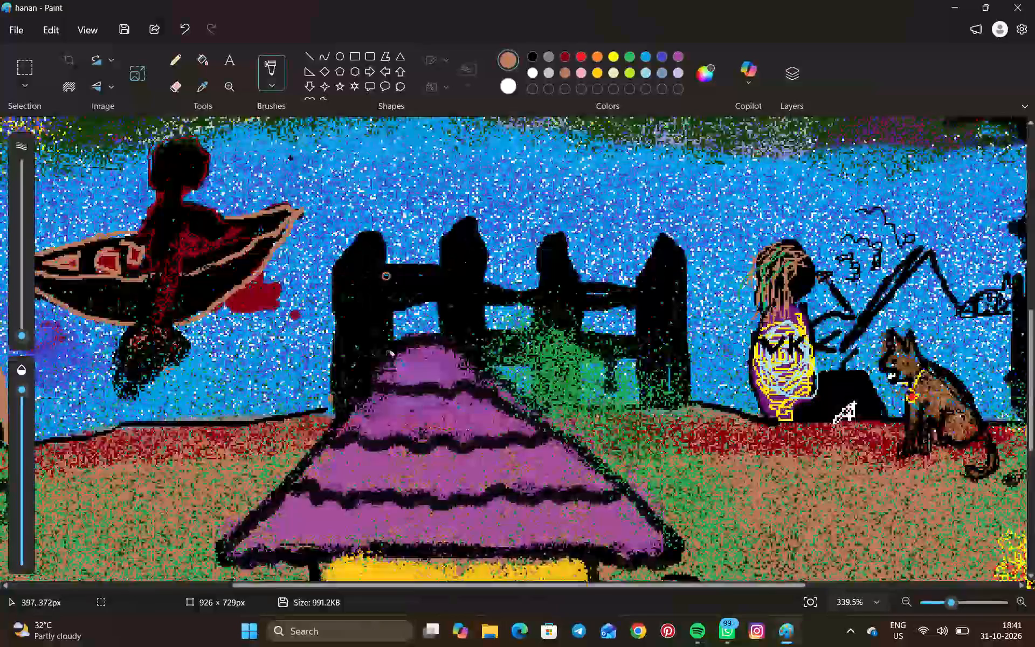
{"action": "scroll", "coordinate": [387, 356], "scroll_direction": "up", "scroll_amount": 1}
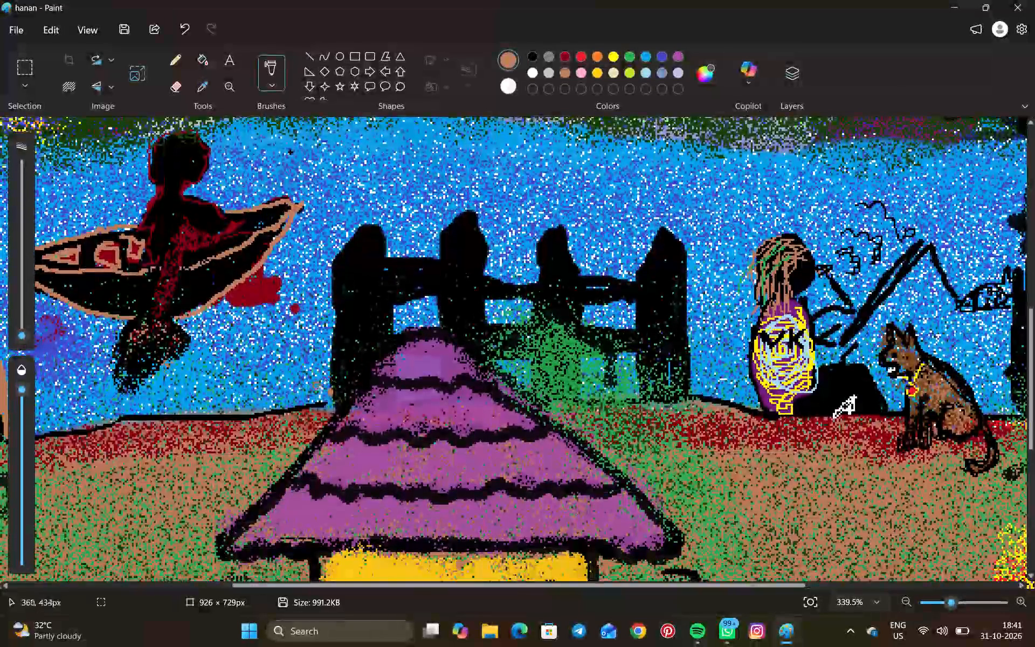
{"action": "left_click_drag", "start_coordinate": [328, 407], "coordinate": [328, 397]}
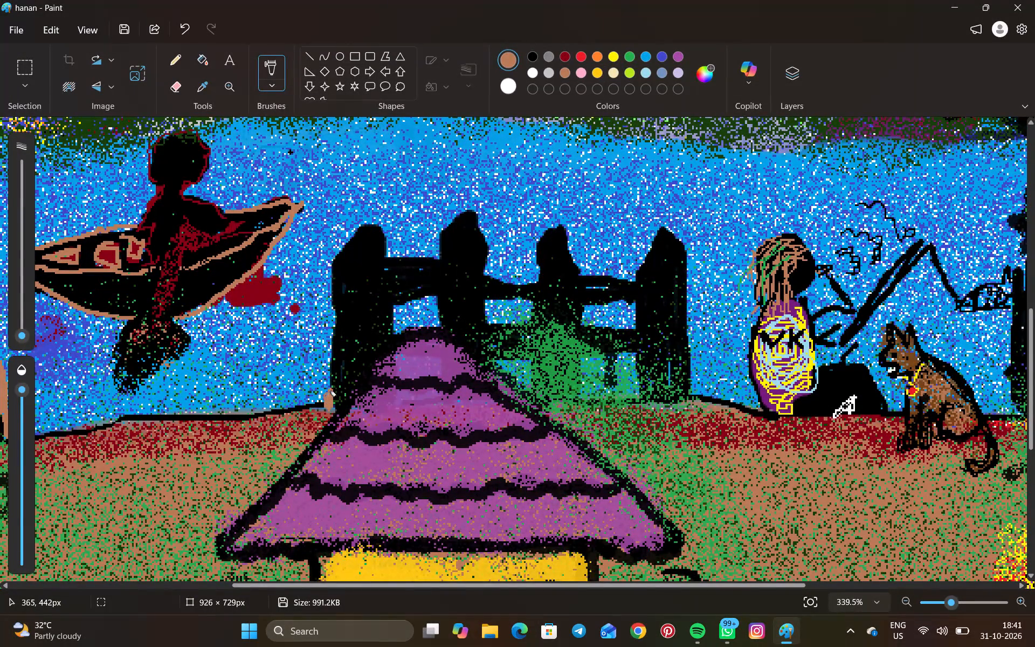
{"action": "left_click_drag", "start_coordinate": [328, 397], "coordinate": [327, 304]}
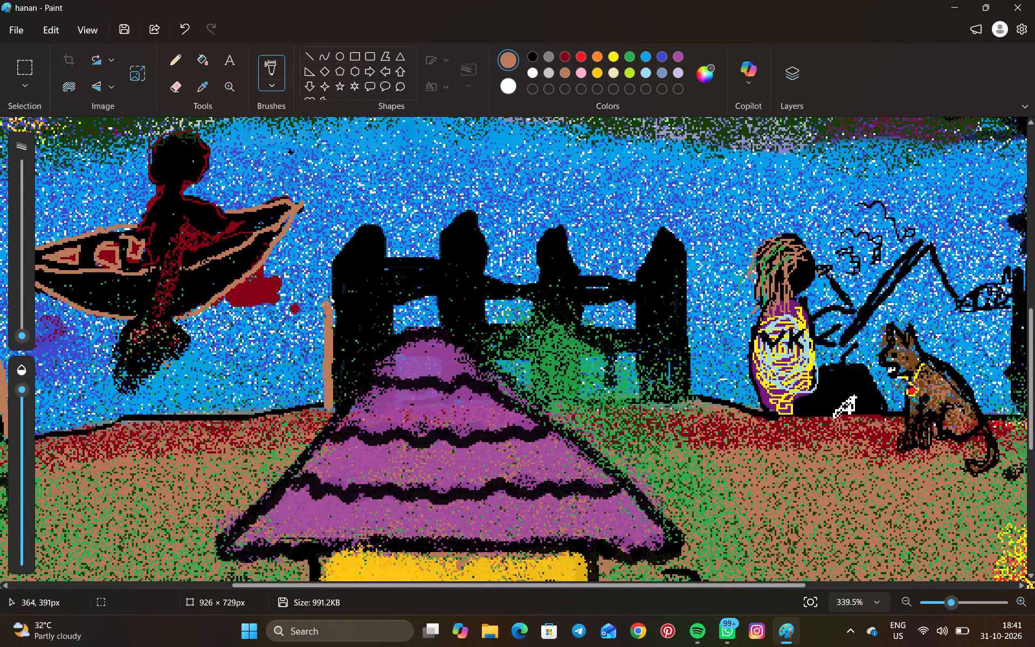
{"action": "left_click_drag", "start_coordinate": [327, 304], "coordinate": [369, 226]}
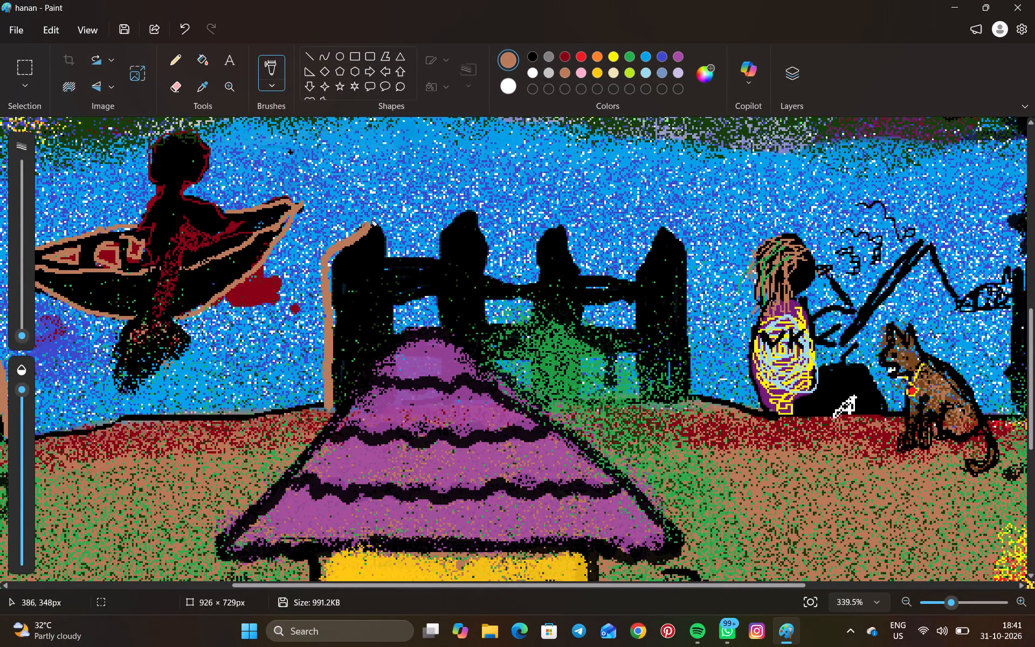
{"action": "left_click_drag", "start_coordinate": [369, 226], "coordinate": [430, 257]}
{"action": "left_click", "coordinate": [430, 256]}
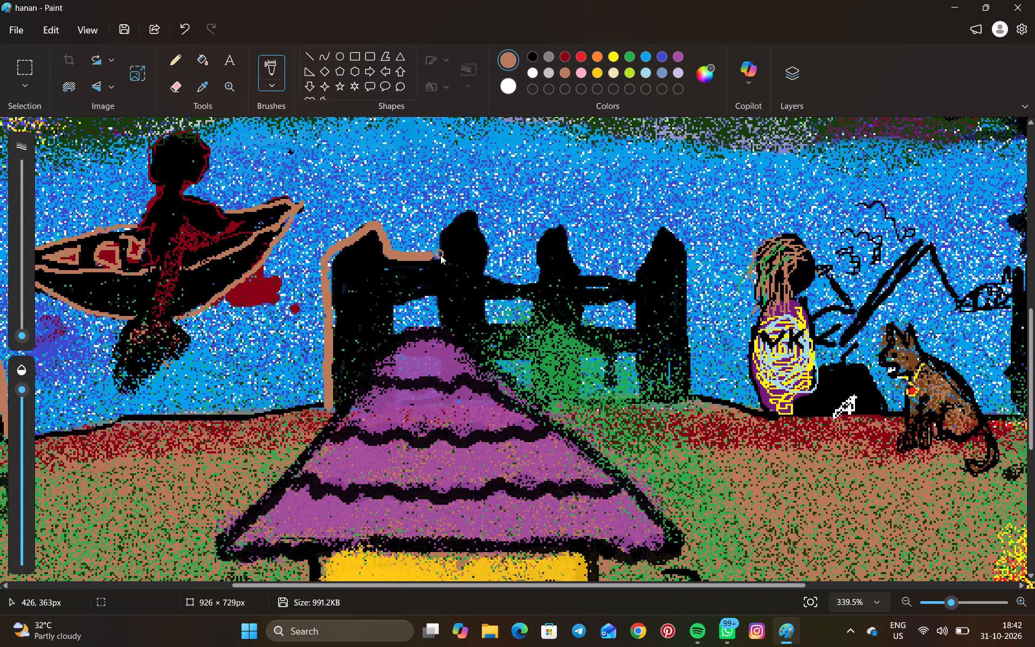
Continue the brown outline over the second and third picket tops and along the rail between them towards the last picket.
{"action": "left_click_drag", "start_coordinate": [439, 256], "coordinate": [442, 231]}
{"action": "left_click_drag", "start_coordinate": [442, 231], "coordinate": [491, 241]}
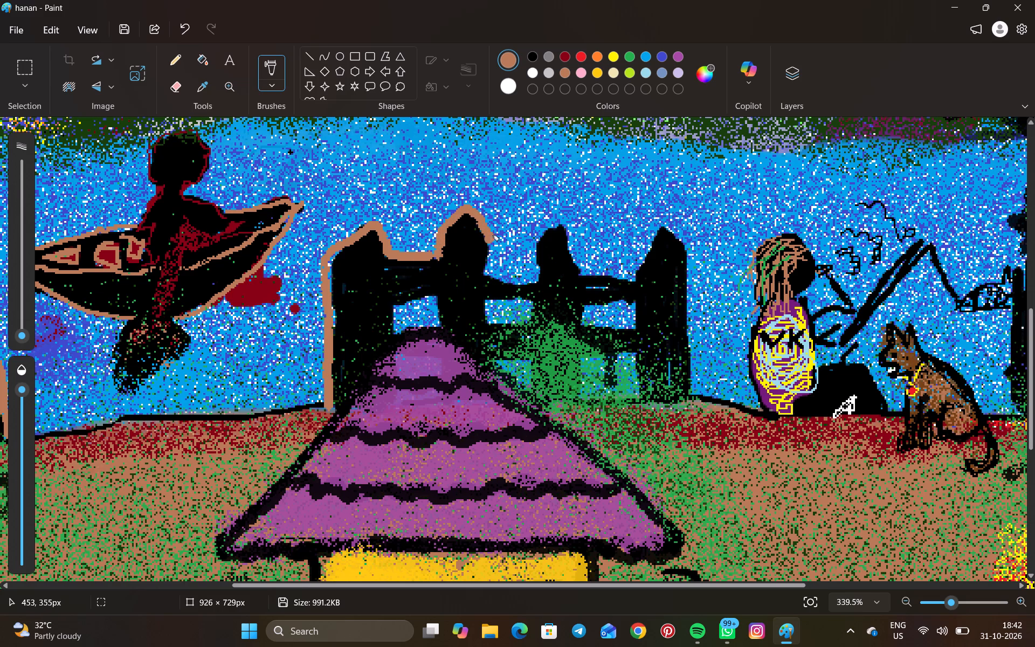
{"action": "left_click_drag", "start_coordinate": [491, 241], "coordinate": [502, 276]}
{"action": "left_click_drag", "start_coordinate": [502, 276], "coordinate": [537, 245]}
{"action": "left_click_drag", "start_coordinate": [537, 245], "coordinate": [575, 251]}
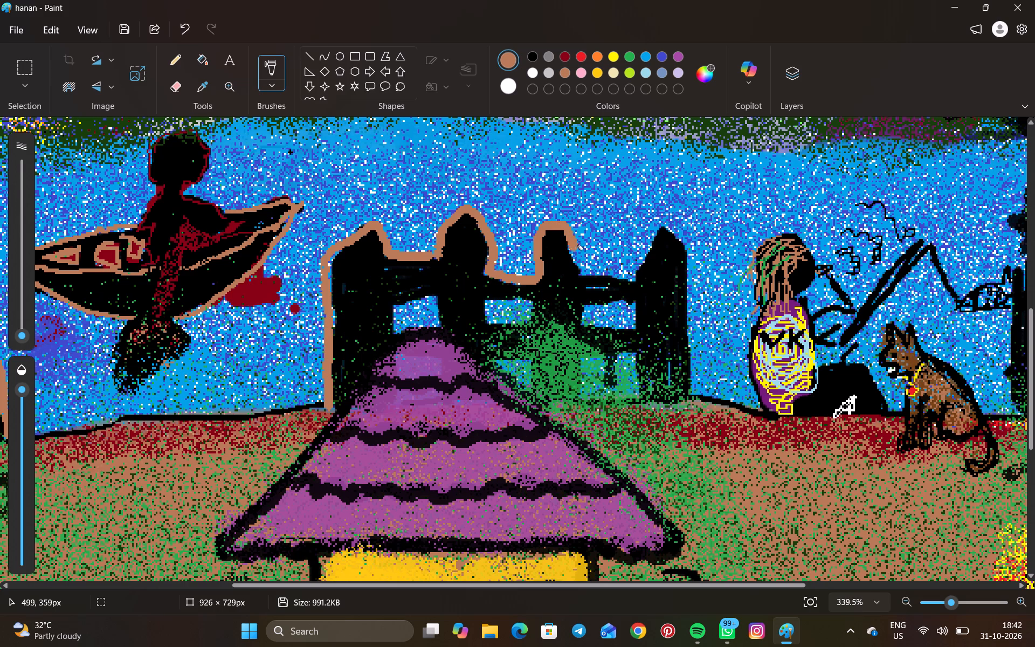
{"action": "left_click_drag", "start_coordinate": [575, 251], "coordinate": [612, 270]}
Outline the last picket's top, outer edge and base in brown down to the ground.
{"action": "left_click_drag", "start_coordinate": [612, 270], "coordinate": [659, 229]}
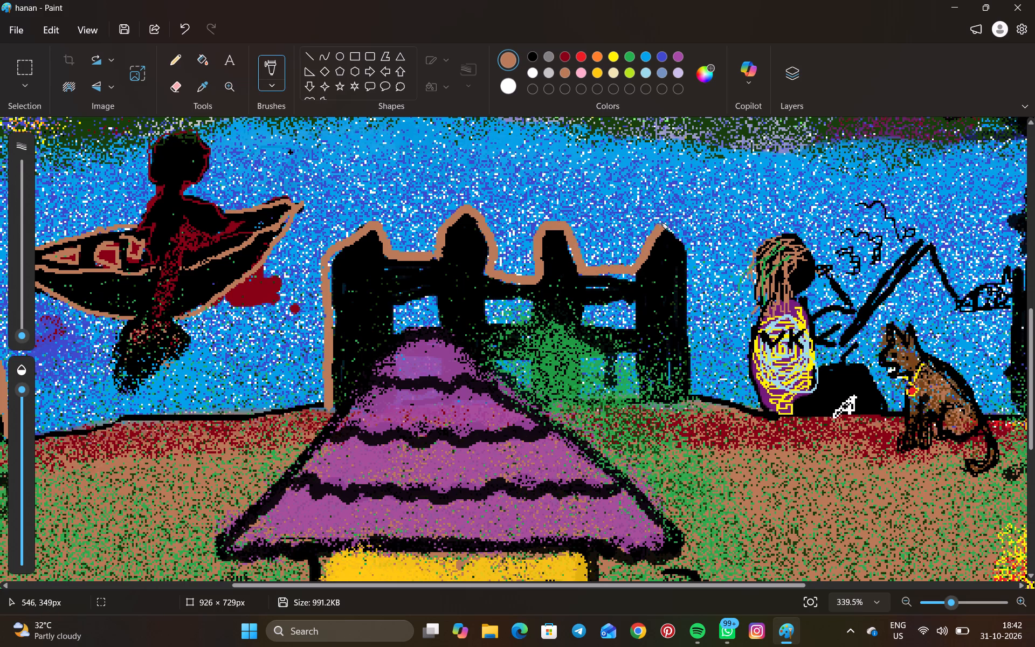
{"action": "left_click_drag", "start_coordinate": [659, 229], "coordinate": [685, 270]}
{"action": "left_click_drag", "start_coordinate": [685, 270], "coordinate": [691, 362]}
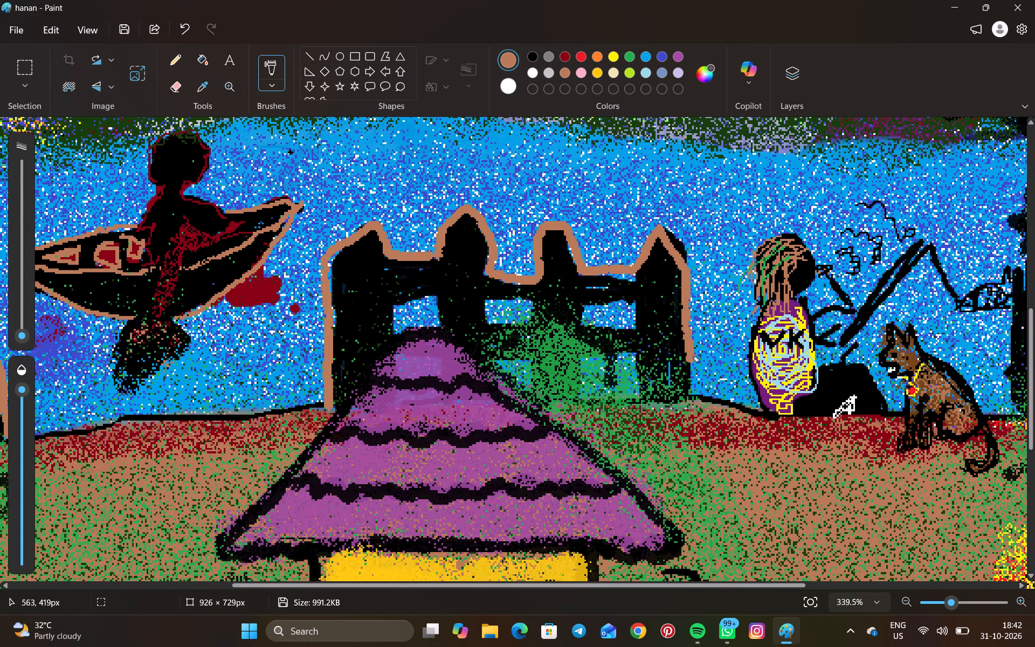
{"action": "left_click_drag", "start_coordinate": [691, 362], "coordinate": [654, 393]}
Trace the lower edge of the fence behind the house in brown, from the last picket around the bush posts to the second picket.
{"action": "left_click_drag", "start_coordinate": [654, 393], "coordinate": [617, 353]}
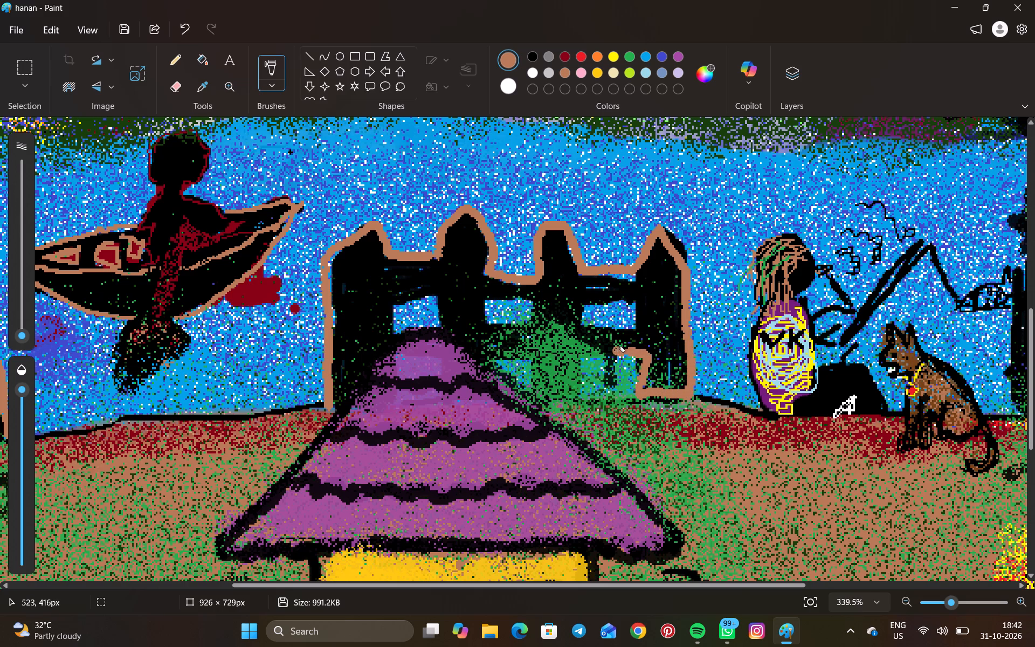
{"action": "left_click_drag", "start_coordinate": [617, 353], "coordinate": [605, 355]}
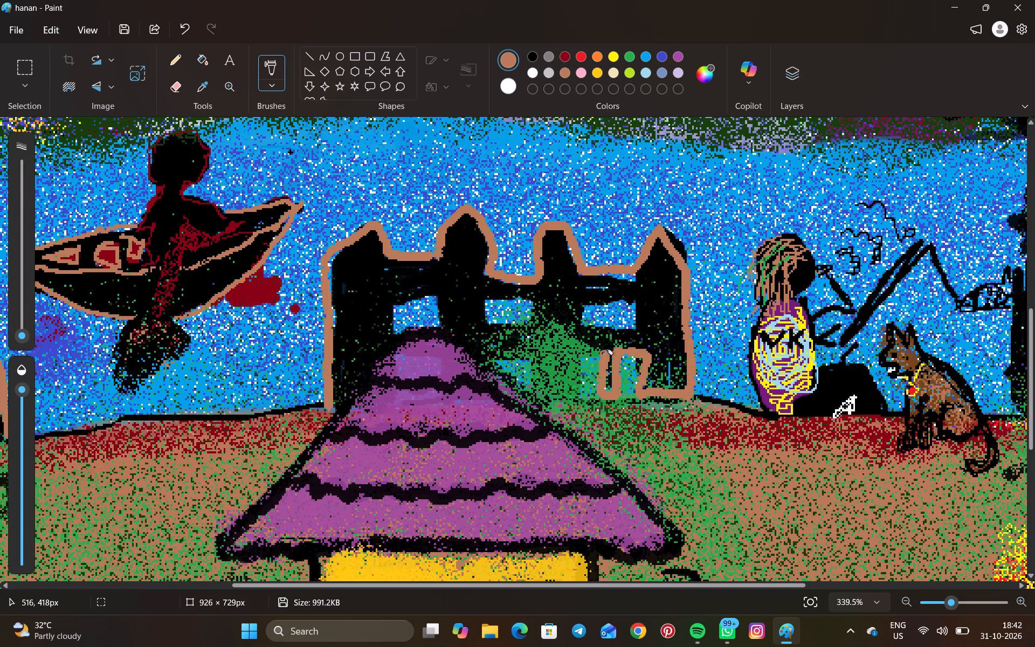
{"action": "left_click_drag", "start_coordinate": [605, 355], "coordinate": [537, 391]}
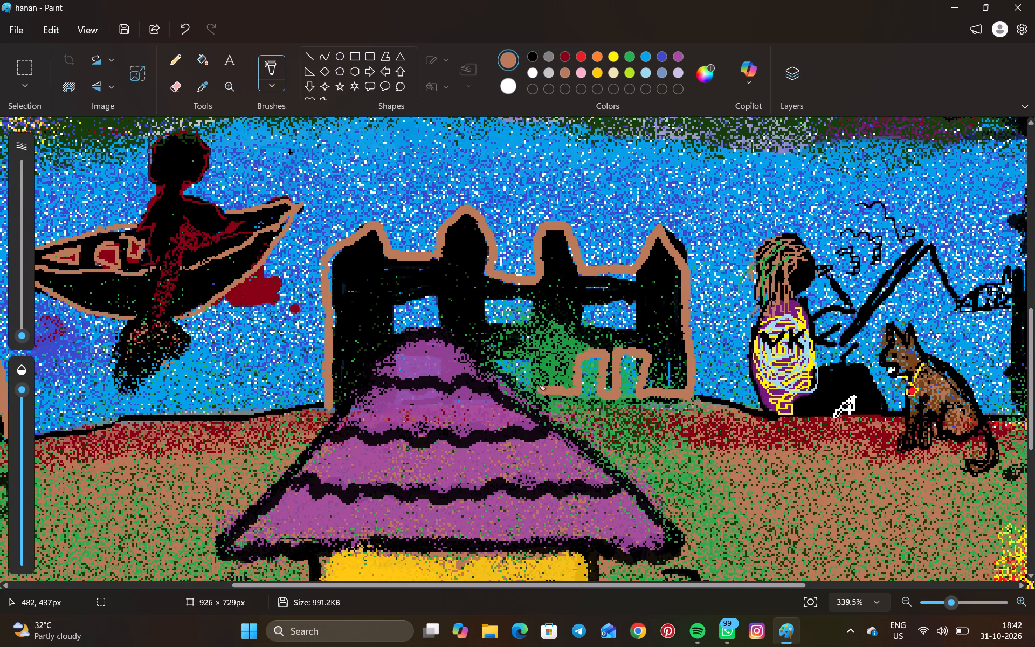
{"action": "left_click_drag", "start_coordinate": [537, 391], "coordinate": [490, 357]}
Outline the blue gap between the second and third pickets, below the upper rail, in brown.
{"action": "left_click_drag", "start_coordinate": [487, 323], "coordinate": [527, 318]}
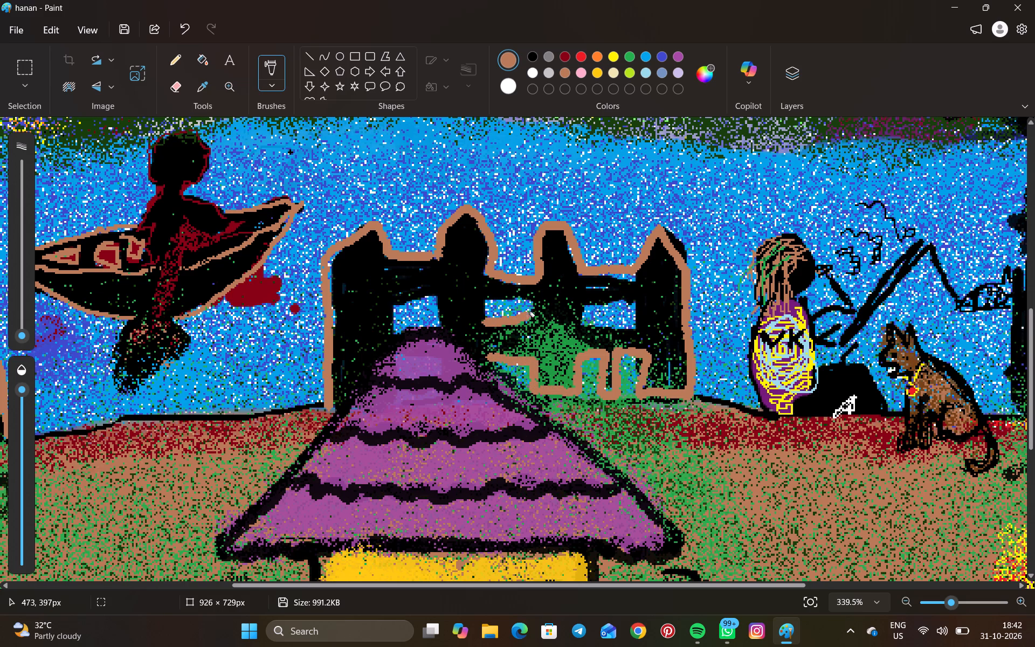
{"action": "left_click_drag", "start_coordinate": [527, 318], "coordinate": [533, 306]}
{"action": "left_click_drag", "start_coordinate": [533, 305], "coordinate": [489, 303]}
{"action": "left_click_drag", "start_coordinate": [489, 303], "coordinate": [487, 324]}
Outline the blue gap between the first and second pickets of the fence behind the house in brown.
{"action": "left_click_drag", "start_coordinate": [439, 325], "coordinate": [439, 323]}
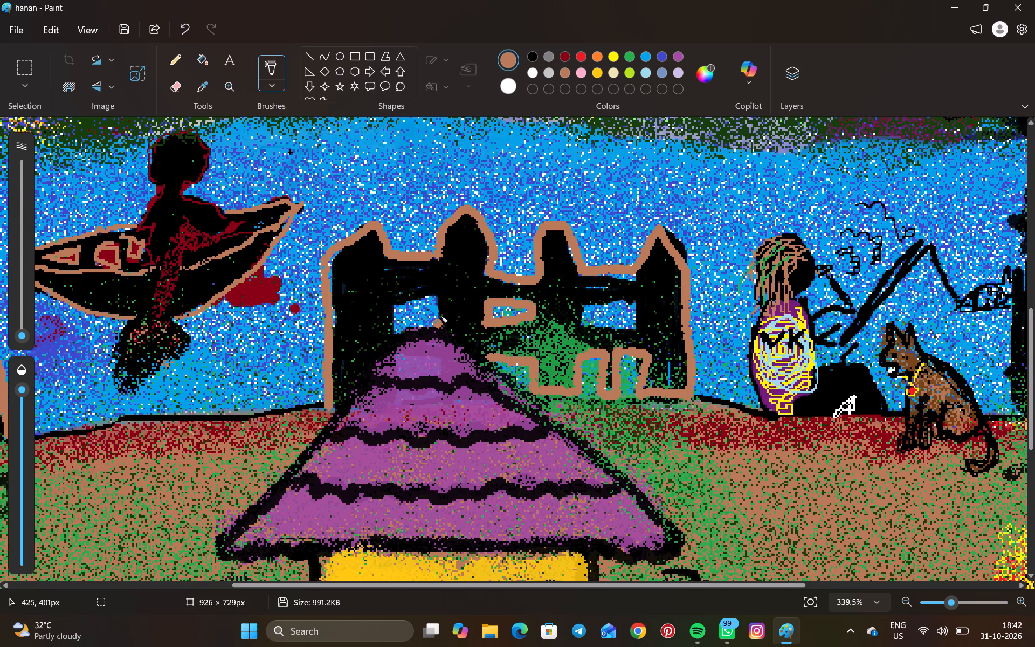
{"action": "left_click_drag", "start_coordinate": [439, 323], "coordinate": [441, 316]}
{"action": "left_click_drag", "start_coordinate": [439, 297], "coordinate": [442, 321]}
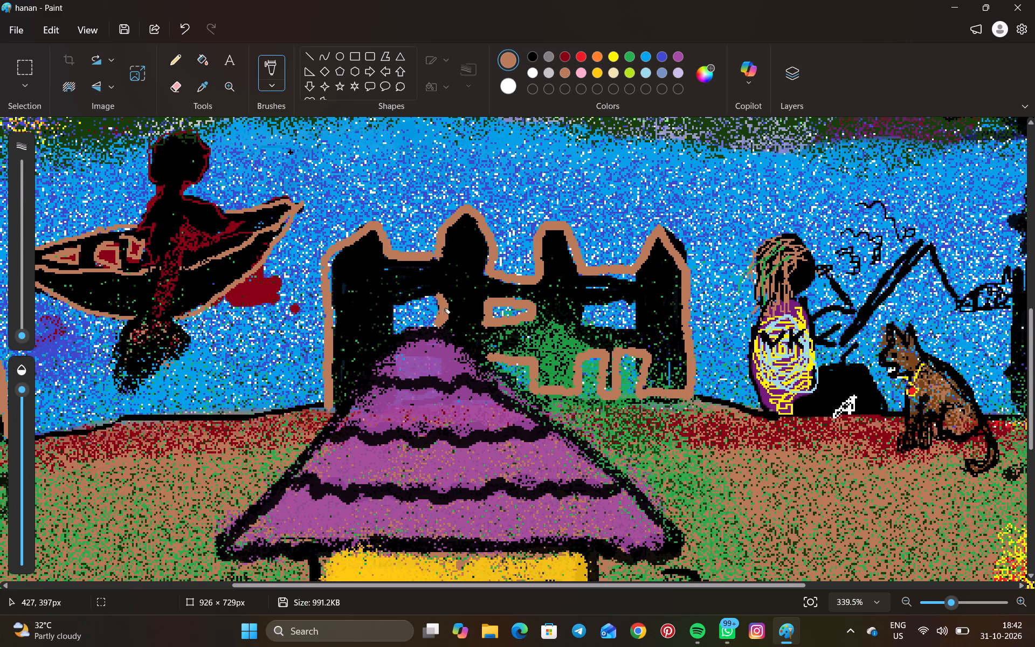
{"action": "left_click_drag", "start_coordinate": [440, 304], "coordinate": [391, 326]}
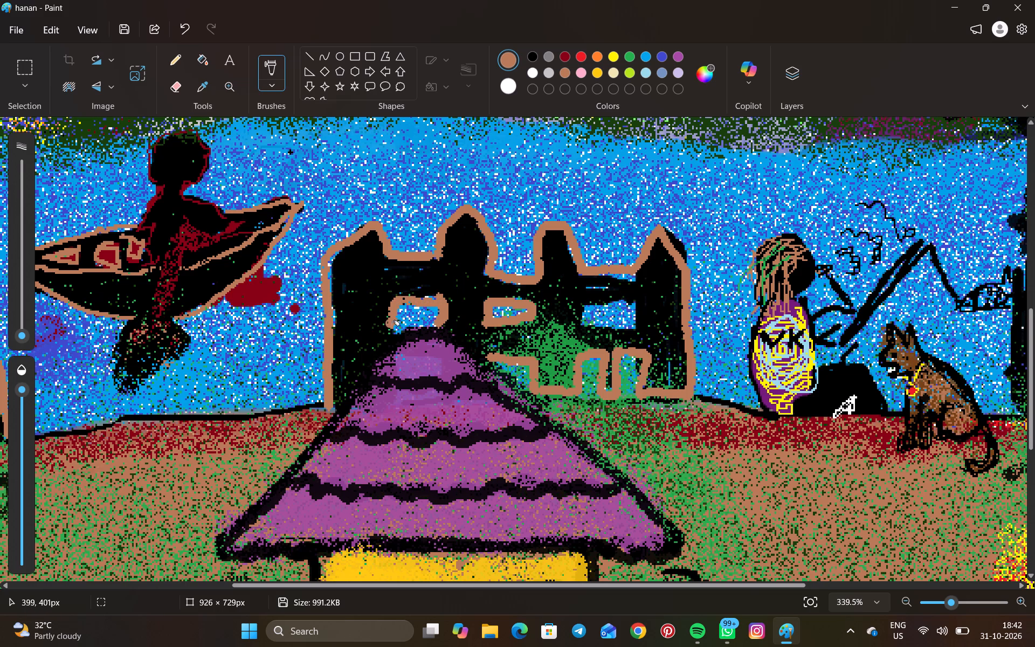
{"action": "left_click_drag", "start_coordinate": [391, 326], "coordinate": [437, 323]}
Outline the blue gap between the third and last pickets of the fence behind the house in brown.
{"action": "left_click_drag", "start_coordinate": [585, 308], "coordinate": [585, 320]}
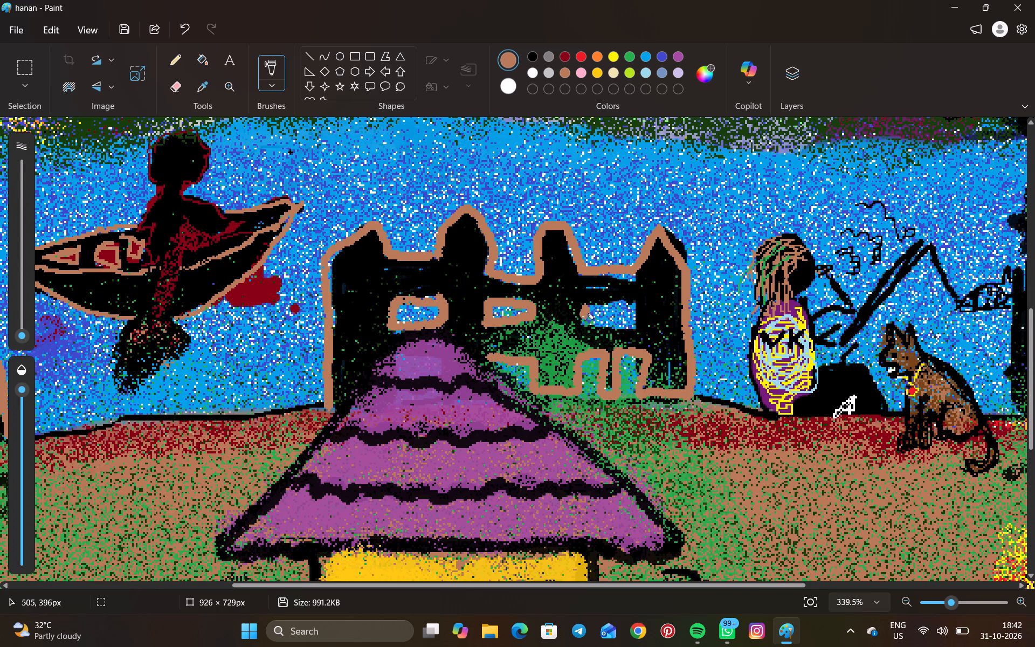
{"action": "left_click_drag", "start_coordinate": [585, 320], "coordinate": [602, 305]}
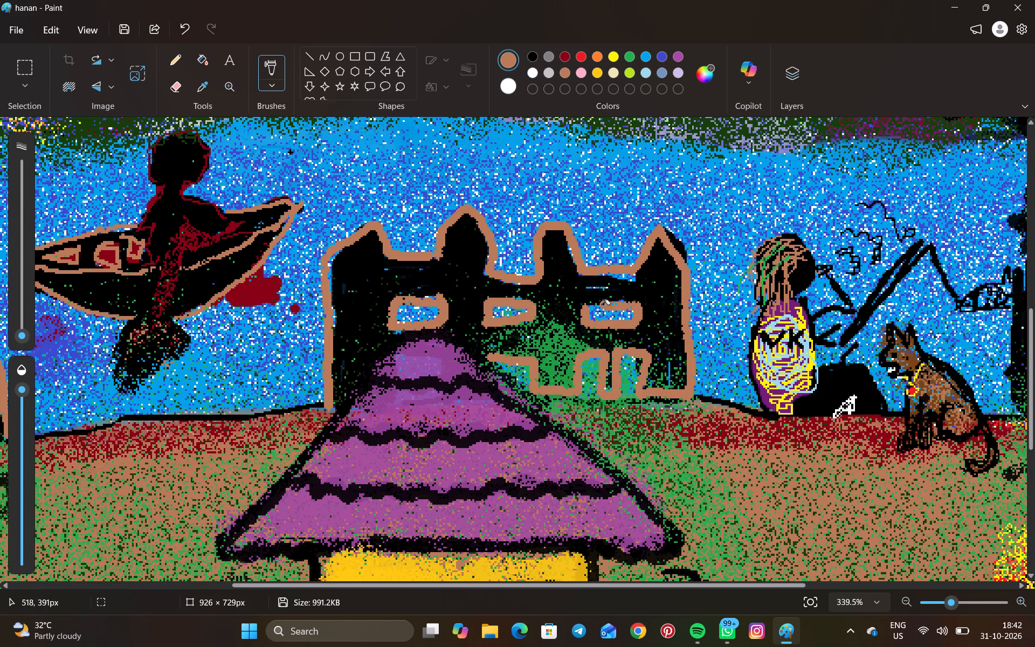
{"action": "left_click_drag", "start_coordinate": [602, 305], "coordinate": [579, 306]}
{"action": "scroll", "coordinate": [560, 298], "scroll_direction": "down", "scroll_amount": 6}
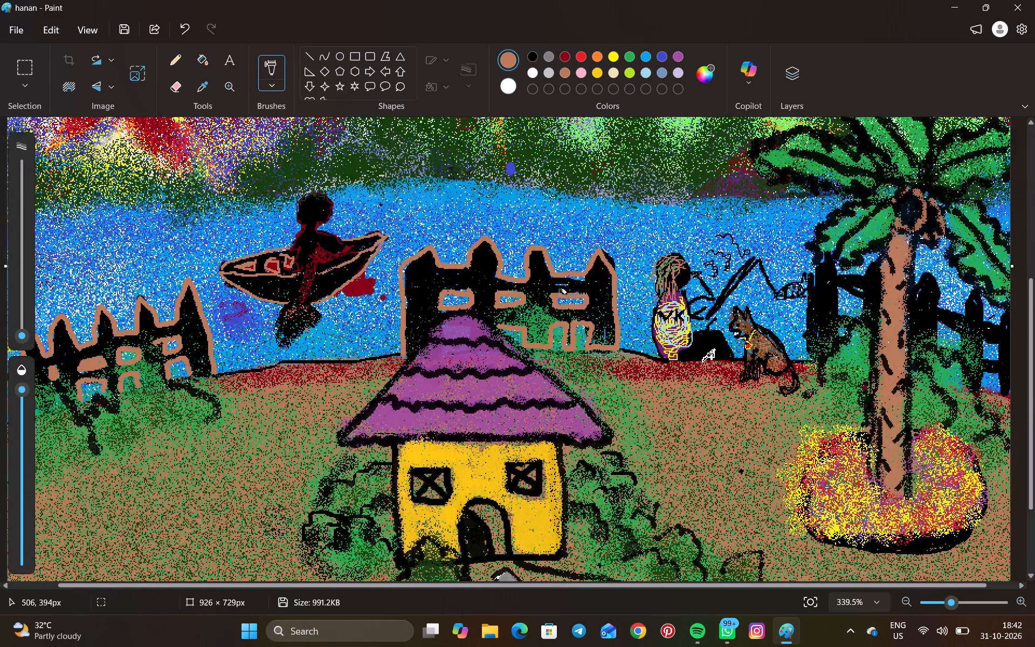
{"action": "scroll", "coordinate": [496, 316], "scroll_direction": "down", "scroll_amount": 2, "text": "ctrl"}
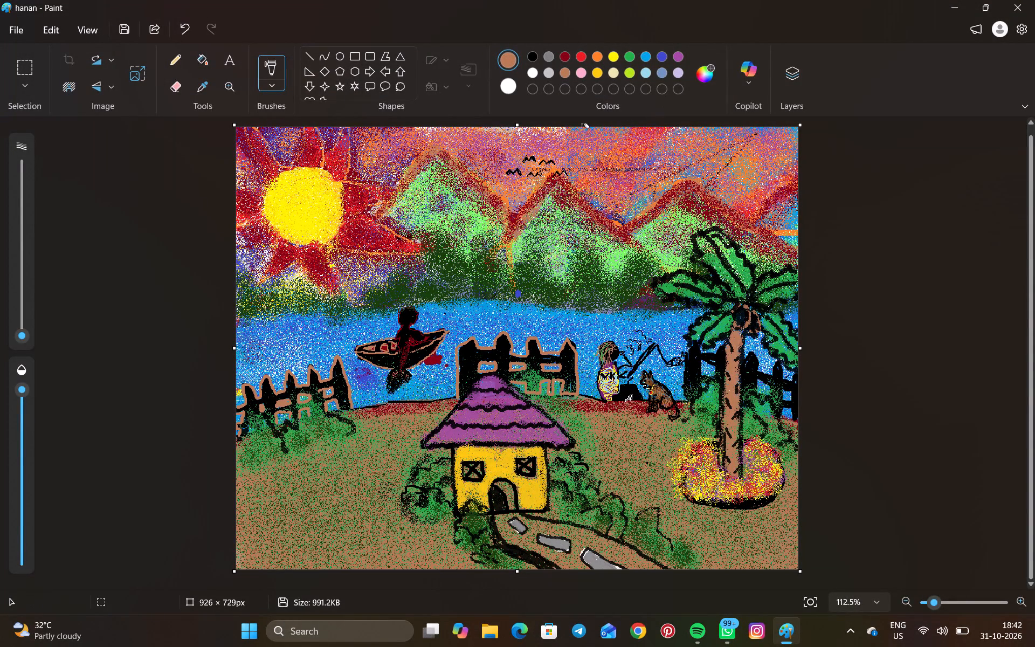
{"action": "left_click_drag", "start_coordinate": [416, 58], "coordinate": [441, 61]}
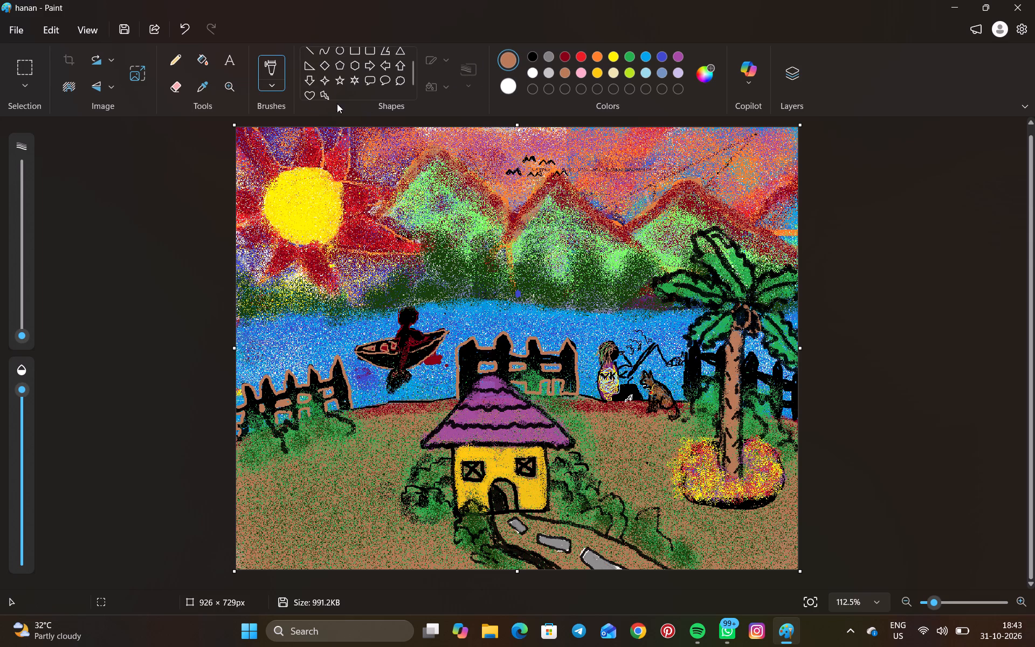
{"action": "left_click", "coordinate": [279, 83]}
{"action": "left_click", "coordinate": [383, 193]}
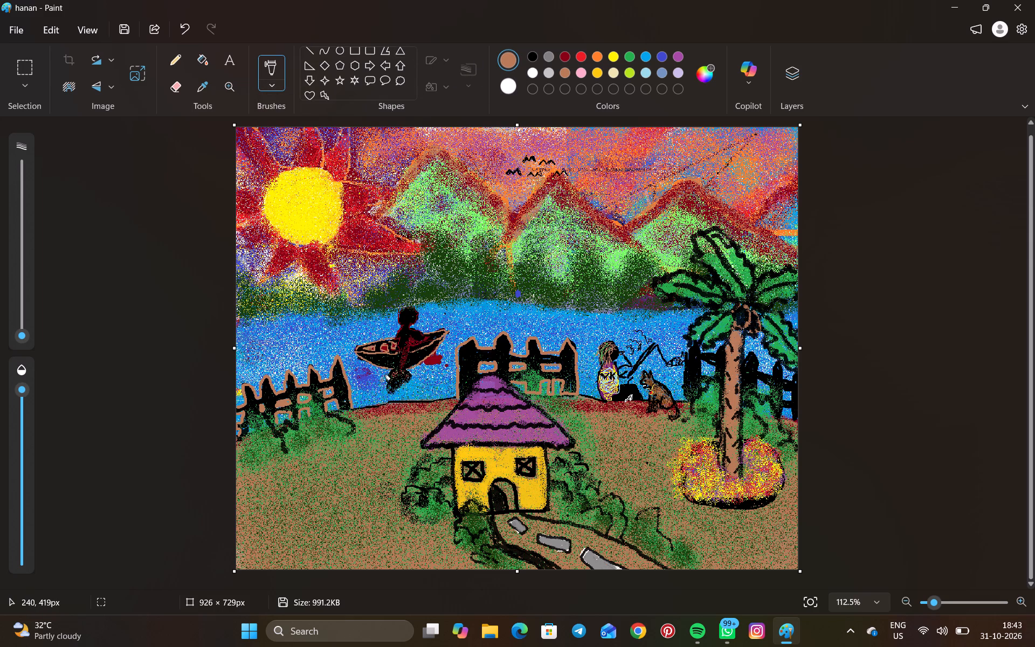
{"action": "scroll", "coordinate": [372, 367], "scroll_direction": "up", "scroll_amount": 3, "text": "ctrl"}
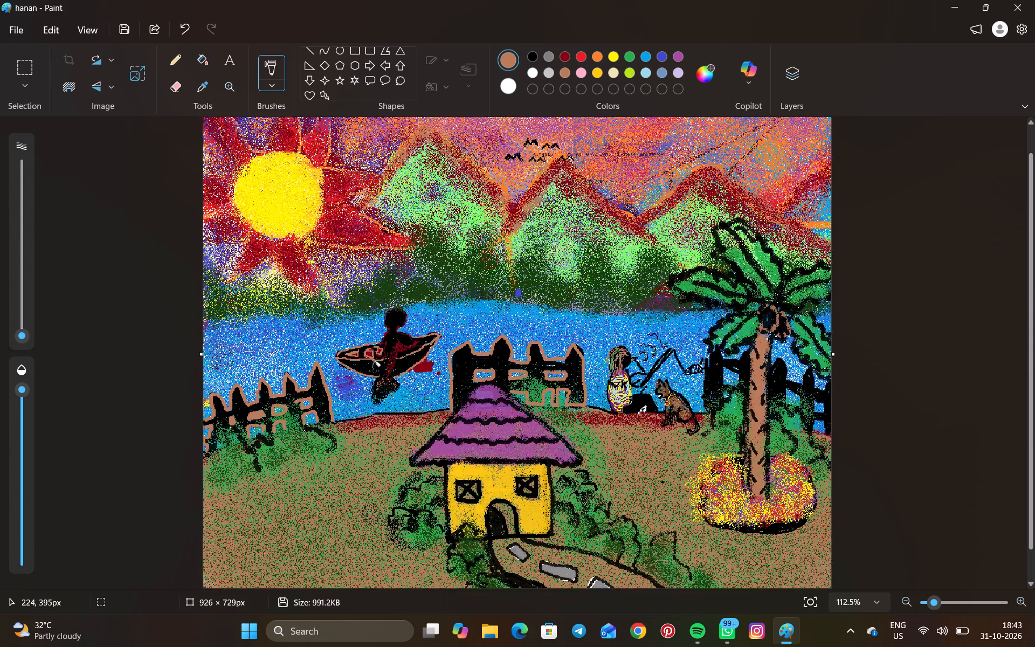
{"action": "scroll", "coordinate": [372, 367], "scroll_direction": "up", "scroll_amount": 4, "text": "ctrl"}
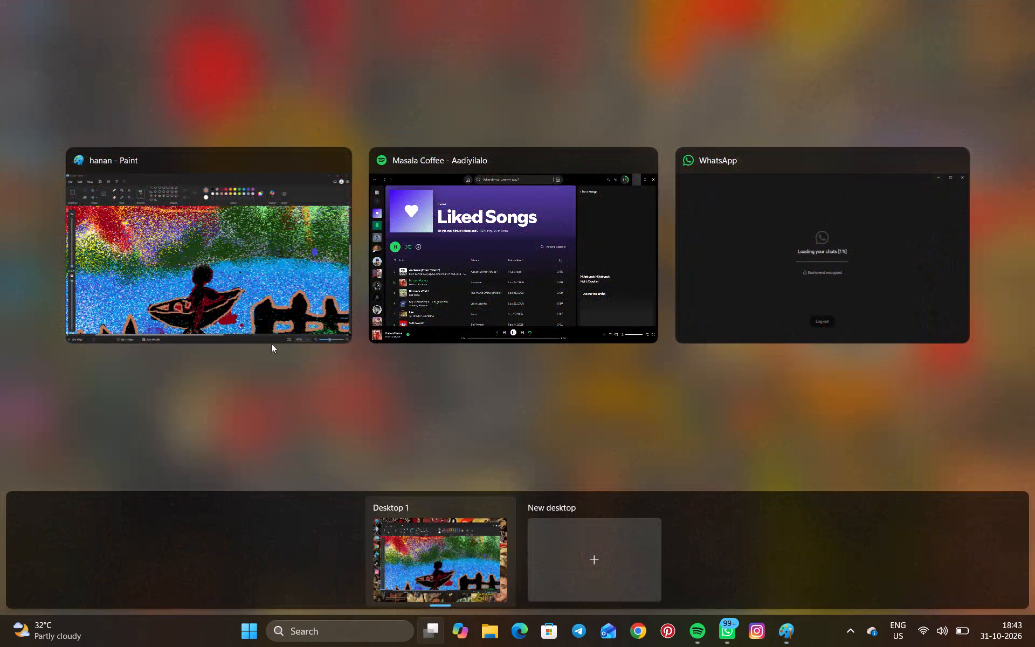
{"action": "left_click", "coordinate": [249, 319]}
Set the brush size to 10 px and spray brown over the first black picket of the lakeside fence beside the boat, down into the bush.
{"action": "scroll", "coordinate": [249, 319], "scroll_direction": "down", "scroll_amount": 1}
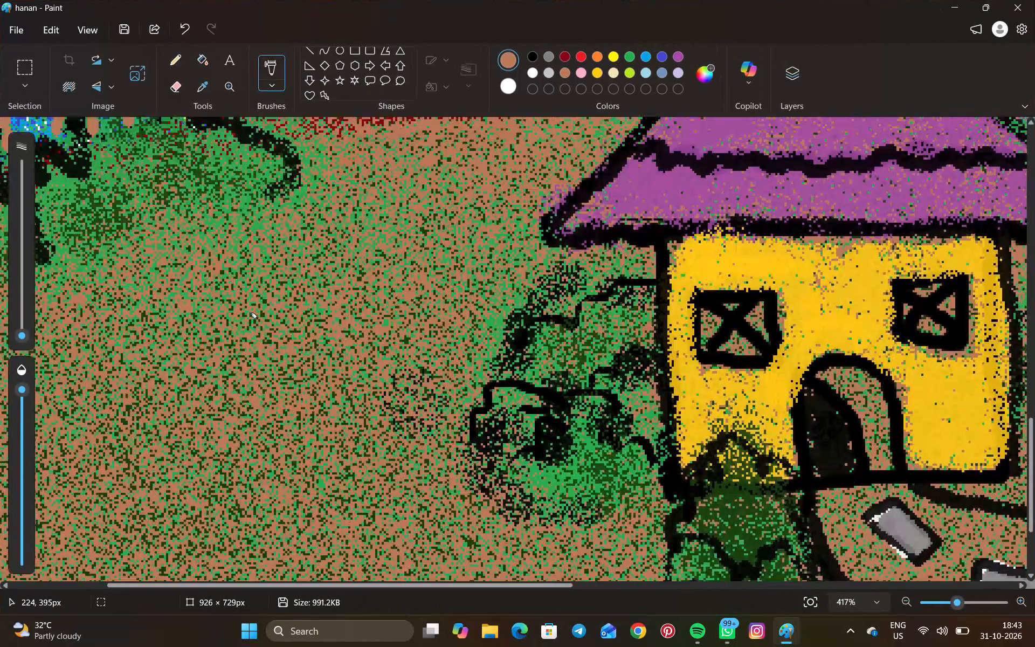
{"action": "scroll", "coordinate": [249, 319], "scroll_direction": "down", "scroll_amount": 1}
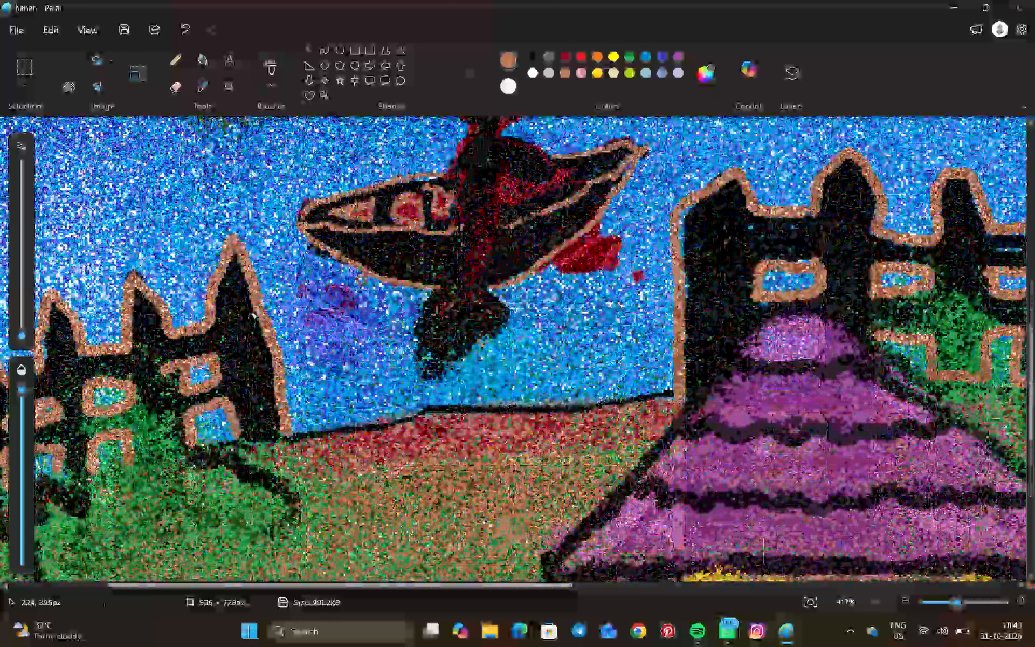
{"action": "scroll", "coordinate": [249, 319], "scroll_direction": "down", "scroll_amount": 1}
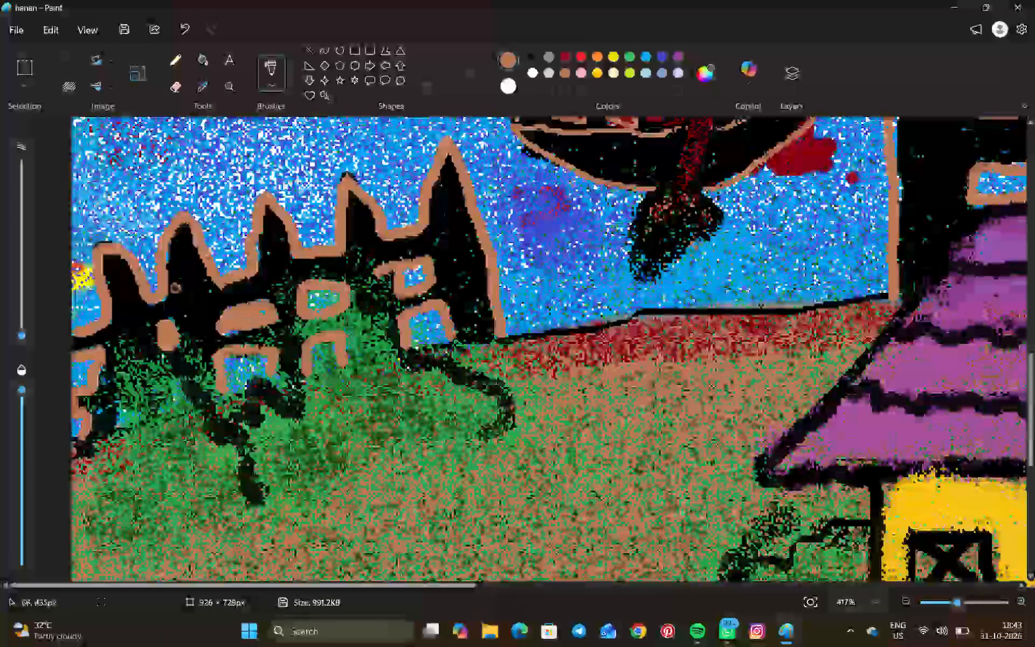
{"action": "left_click", "coordinate": [22, 326]}
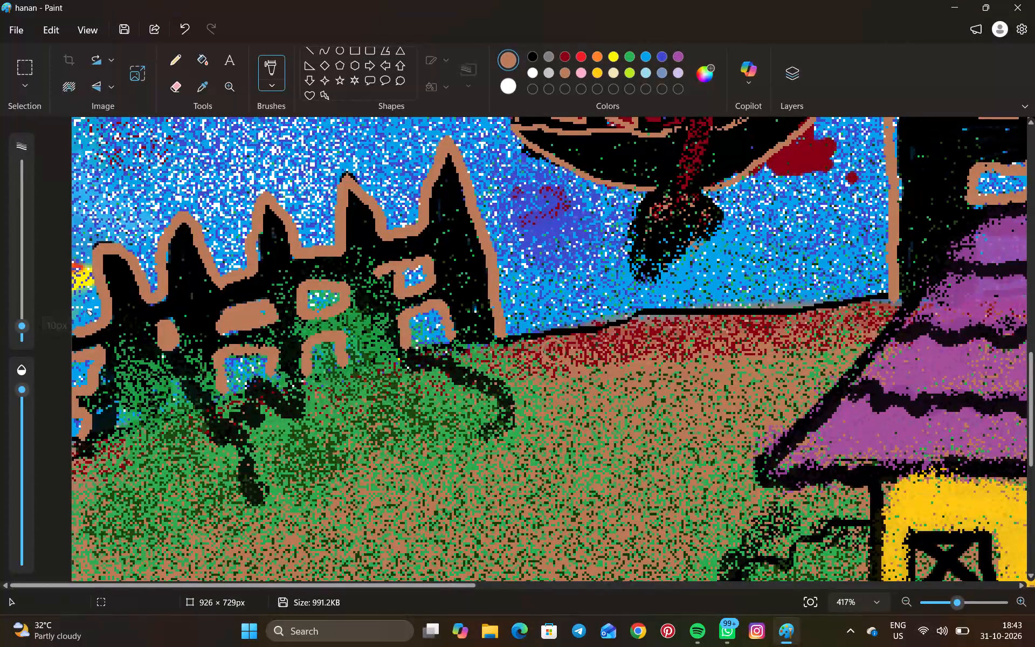
{"action": "left_click", "coordinate": [125, 271]}
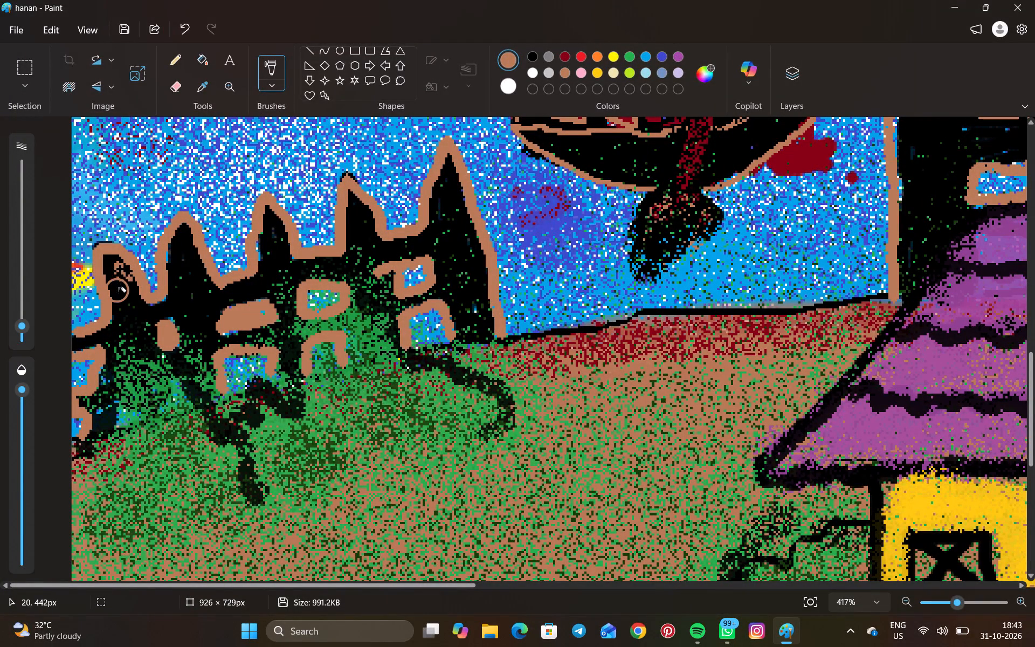
{"action": "left_click", "coordinate": [118, 293]}
{"action": "left_click", "coordinate": [134, 309]}
{"action": "left_click", "coordinate": [118, 332]}
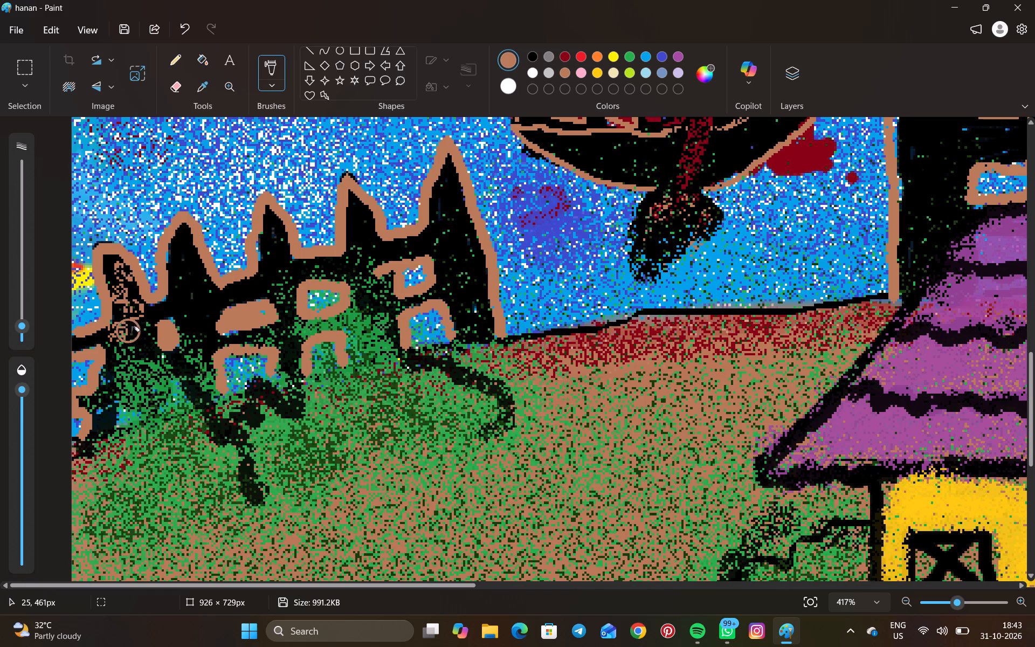
{"action": "left_click", "coordinate": [144, 334]}
{"action": "left_click", "coordinate": [121, 349]}
{"action": "left_click", "coordinate": [122, 384]}
{"action": "left_click", "coordinate": [142, 359]}
{"action": "left_click", "coordinate": [145, 394]}
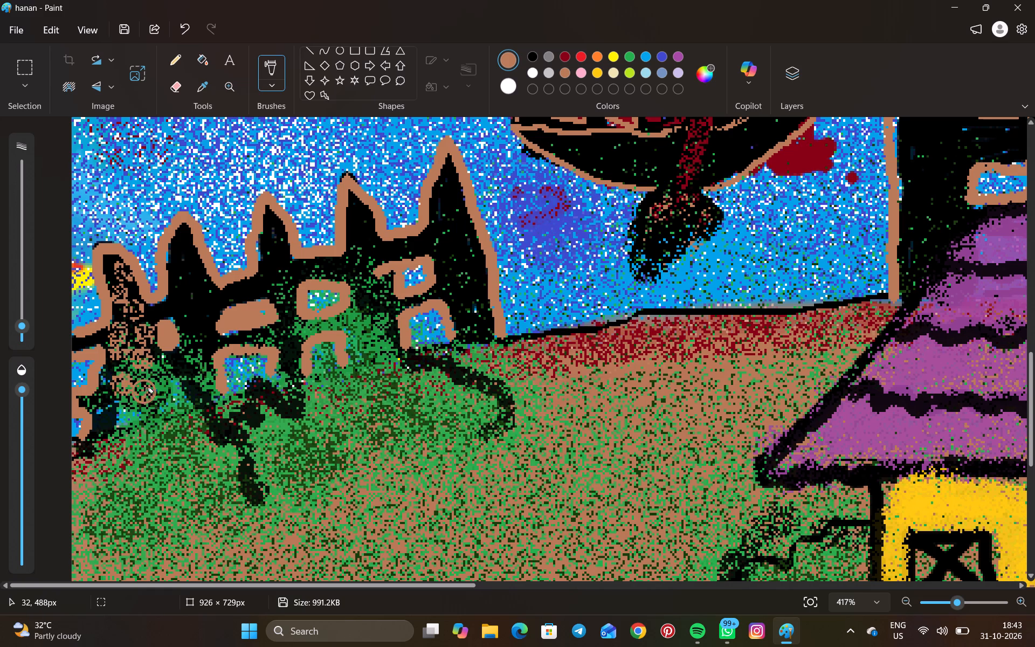
Spray brown over the second and third pickets of the fence beside the boat and the rail between them.
{"action": "left_click", "coordinate": [184, 306]}
{"action": "left_click", "coordinate": [203, 293]}
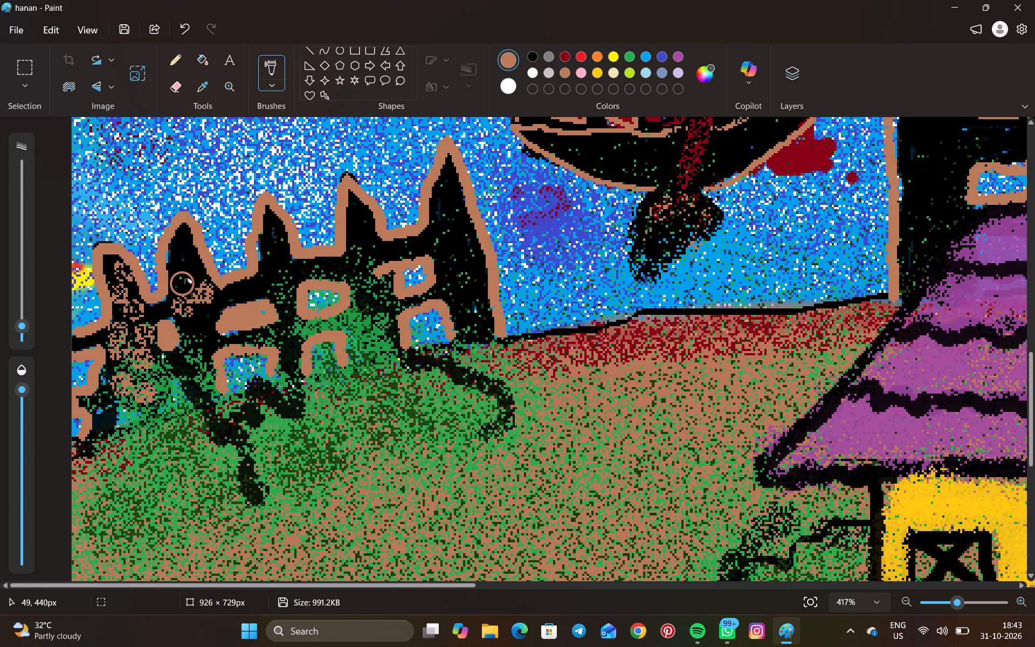
{"action": "left_click", "coordinate": [184, 284]}
{"action": "left_click", "coordinate": [188, 269]}
{"action": "left_click", "coordinate": [182, 245]}
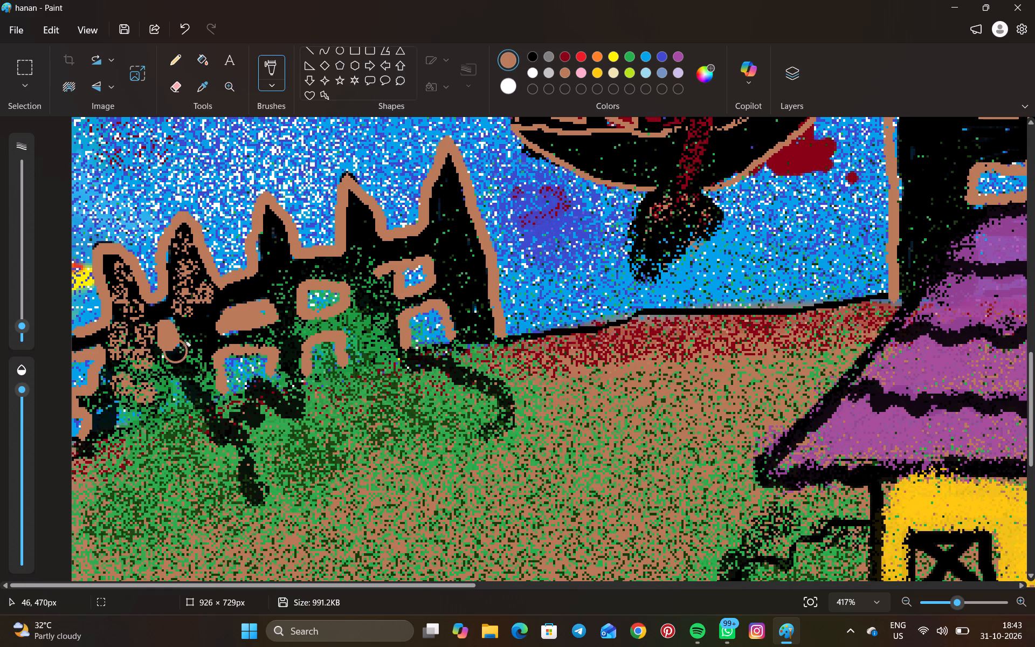
{"action": "left_click", "coordinate": [198, 332]}
{"action": "left_click", "coordinate": [291, 287]}
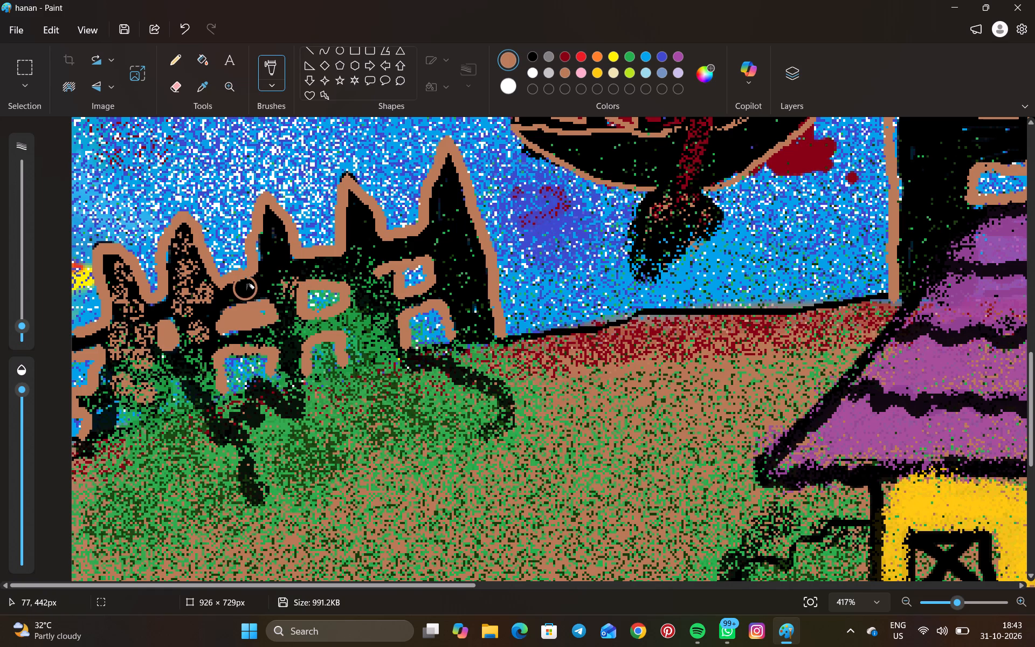
{"action": "left_click", "coordinate": [246, 290]}
{"action": "left_click", "coordinate": [271, 279]}
{"action": "left_click", "coordinate": [281, 266]}
{"action": "left_click", "coordinate": [277, 237]}
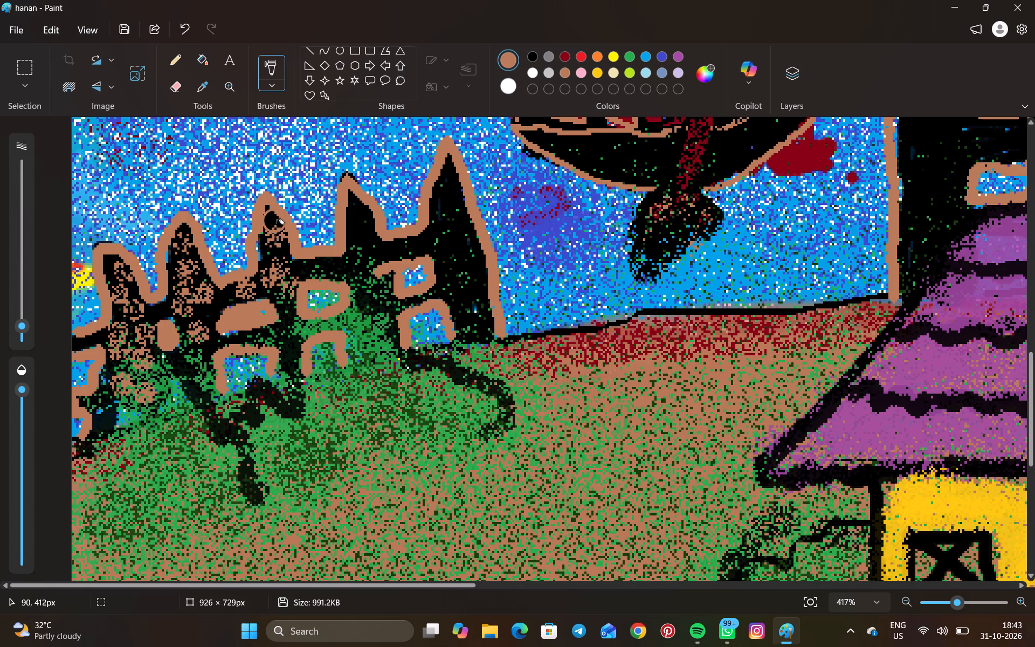
Spray brown along the rail after the third picket and over the fourth picket, from its tip down into the bush.
{"action": "left_click", "coordinate": [308, 270]}
{"action": "left_click", "coordinate": [344, 270]}
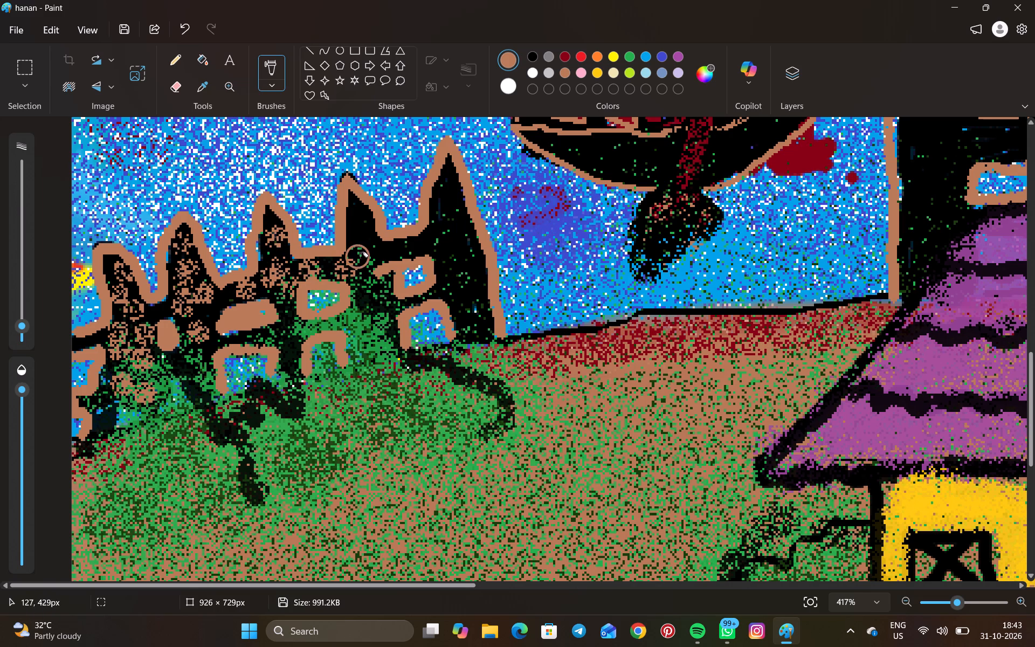
{"action": "left_click", "coordinate": [361, 254]}
{"action": "left_click", "coordinate": [360, 235]}
{"action": "left_click", "coordinate": [358, 214]}
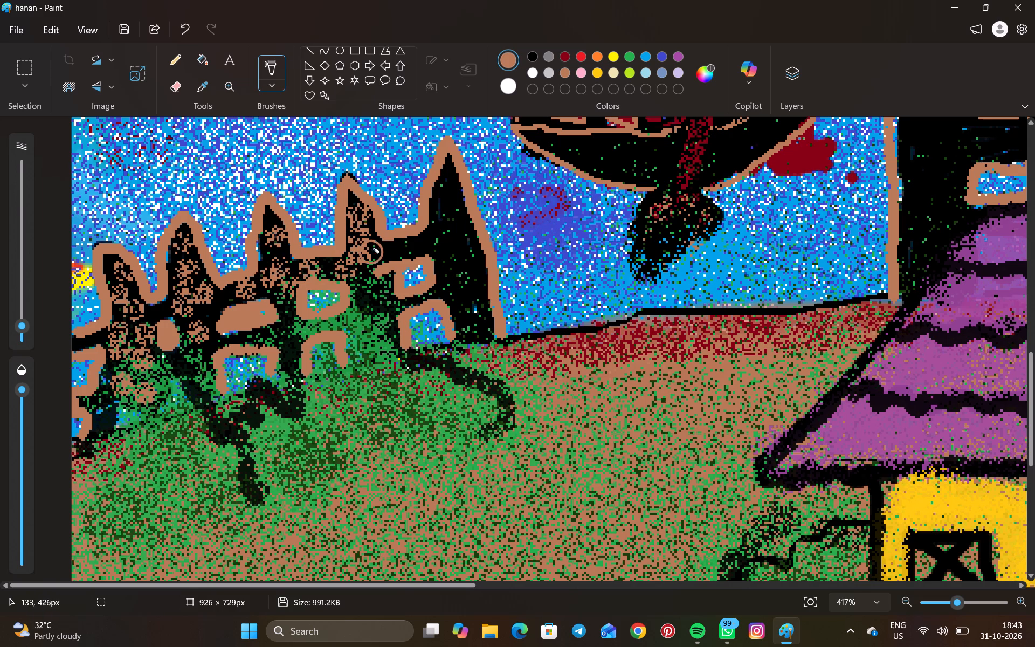
{"action": "left_click", "coordinate": [383, 251]}
{"action": "left_click", "coordinate": [365, 288]}
{"action": "left_click", "coordinate": [360, 302]}
{"action": "left_click", "coordinate": [378, 302]}
{"action": "left_click", "coordinate": [347, 347]}
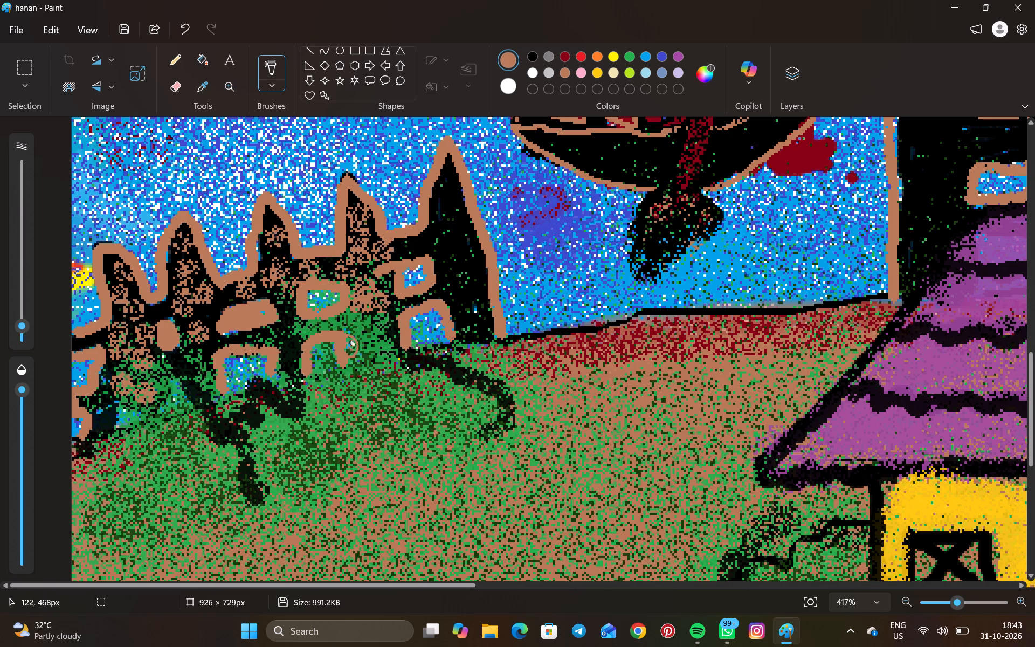
Spray brown along the rail from the fourth picket and up the tall last picket to its tip.
{"action": "left_click", "coordinate": [405, 247]}
{"action": "left_click", "coordinate": [432, 245]}
{"action": "left_click", "coordinate": [439, 230]}
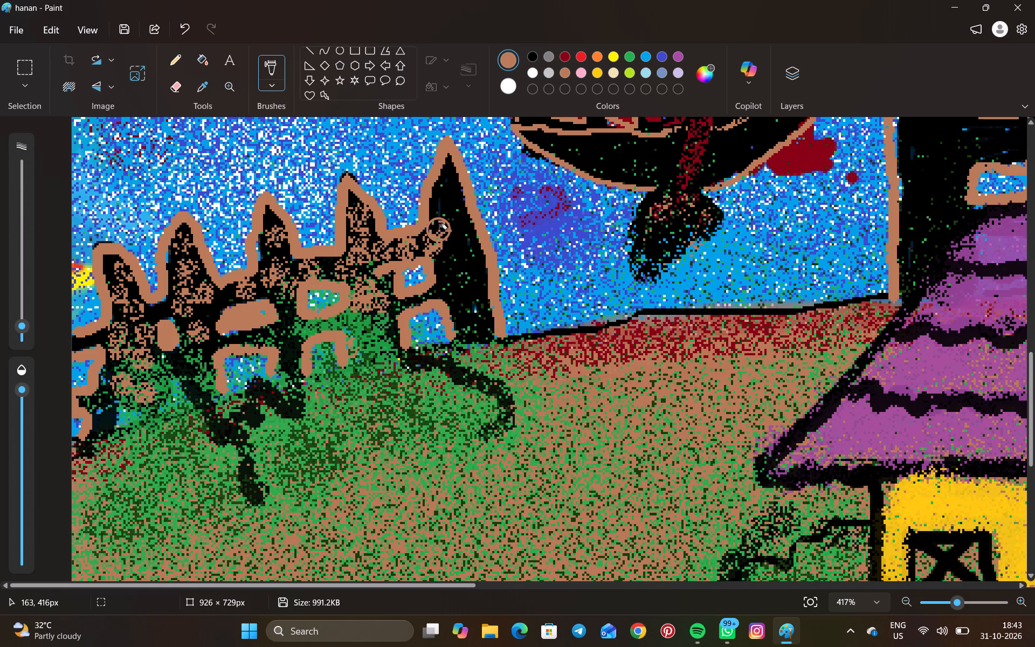
{"action": "left_click", "coordinate": [444, 210]}
{"action": "left_click", "coordinate": [449, 190]}
{"action": "left_click", "coordinate": [449, 171]}
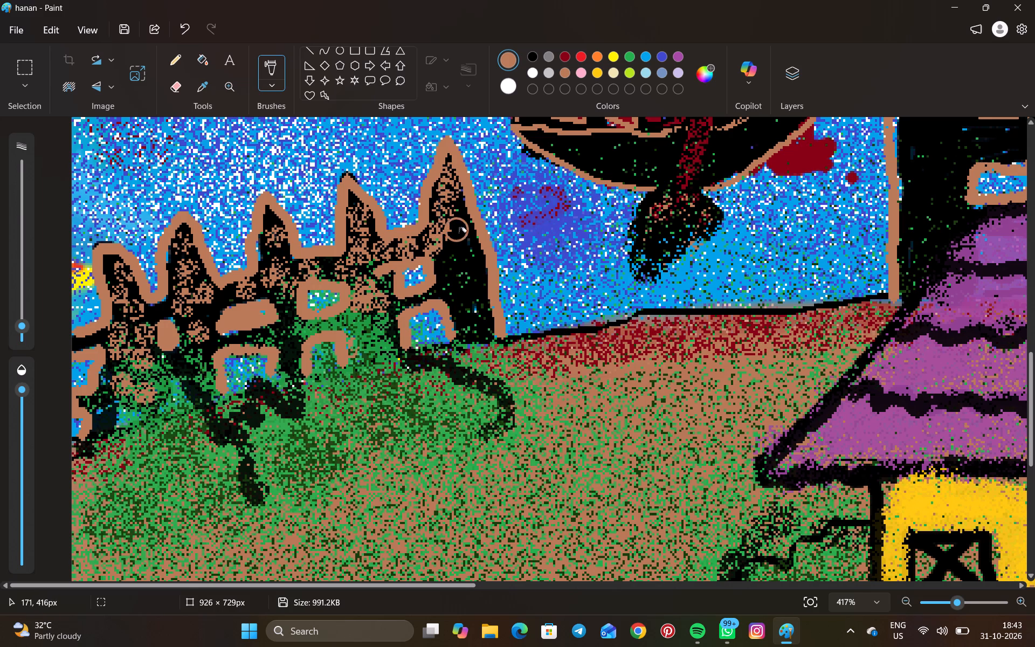
Spray brown over the body of the tall last picket, from below its tip down to the ground.
{"action": "left_click", "coordinate": [461, 214]}
{"action": "left_click", "coordinate": [454, 233]}
{"action": "left_click", "coordinate": [473, 249]}
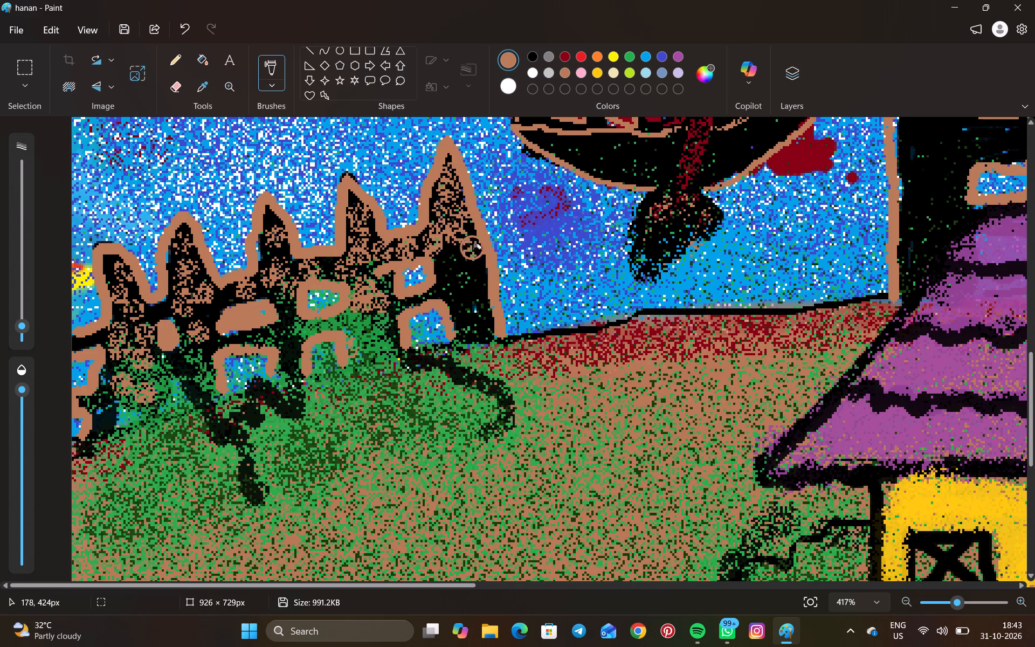
{"action": "left_click", "coordinate": [458, 253]}
{"action": "left_click", "coordinate": [454, 270]}
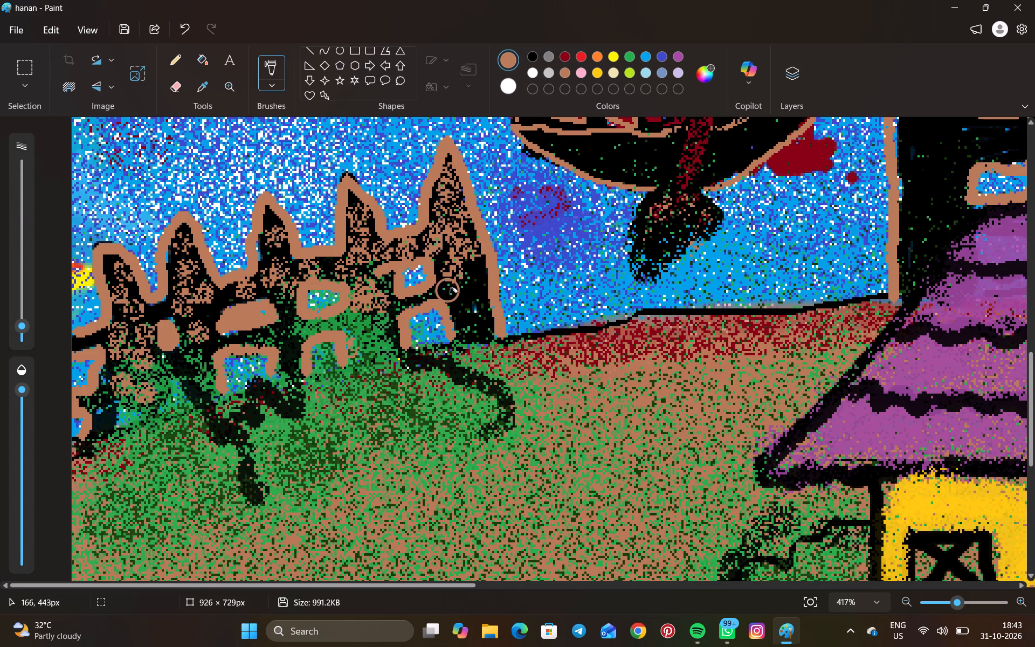
{"action": "left_click", "coordinate": [451, 295]}
{"action": "left_click", "coordinate": [481, 281]}
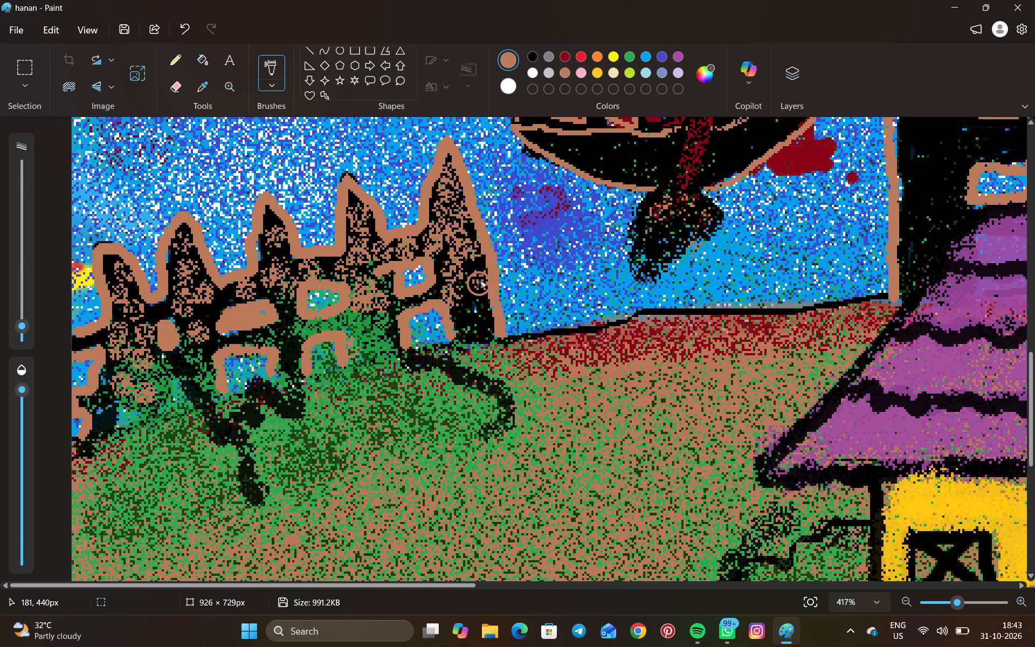
{"action": "left_click", "coordinate": [470, 307]}
{"action": "left_click", "coordinate": [477, 331]}
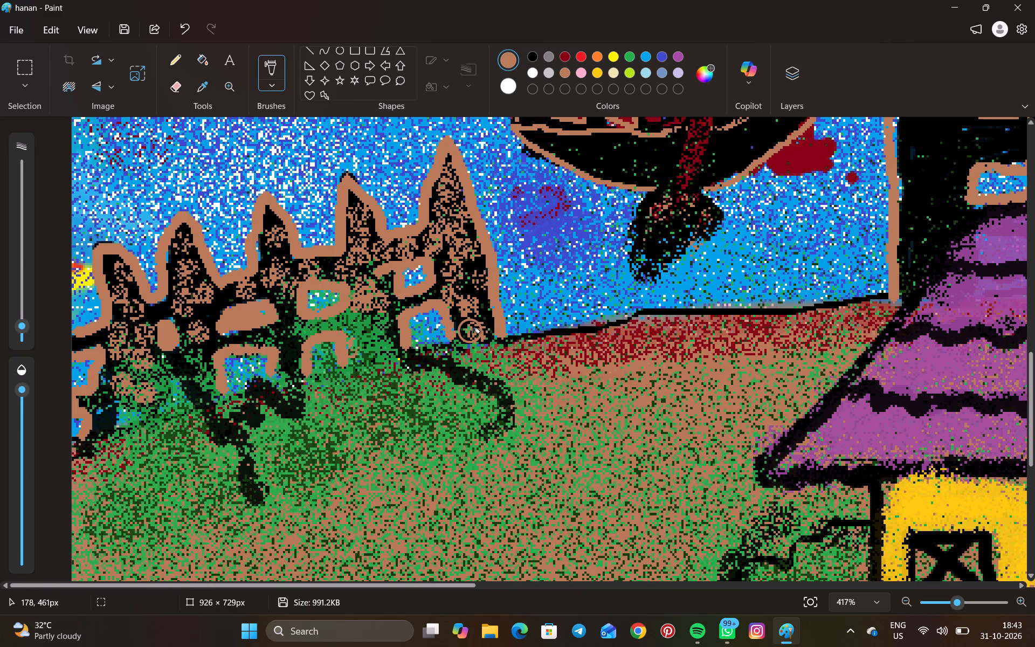
Spray brown over the lower body of the first black picket of the fence behind the house, above the roof slope.
{"action": "scroll", "coordinate": [472, 334], "scroll_direction": "down", "scroll_amount": 7, "text": "ctrl"}
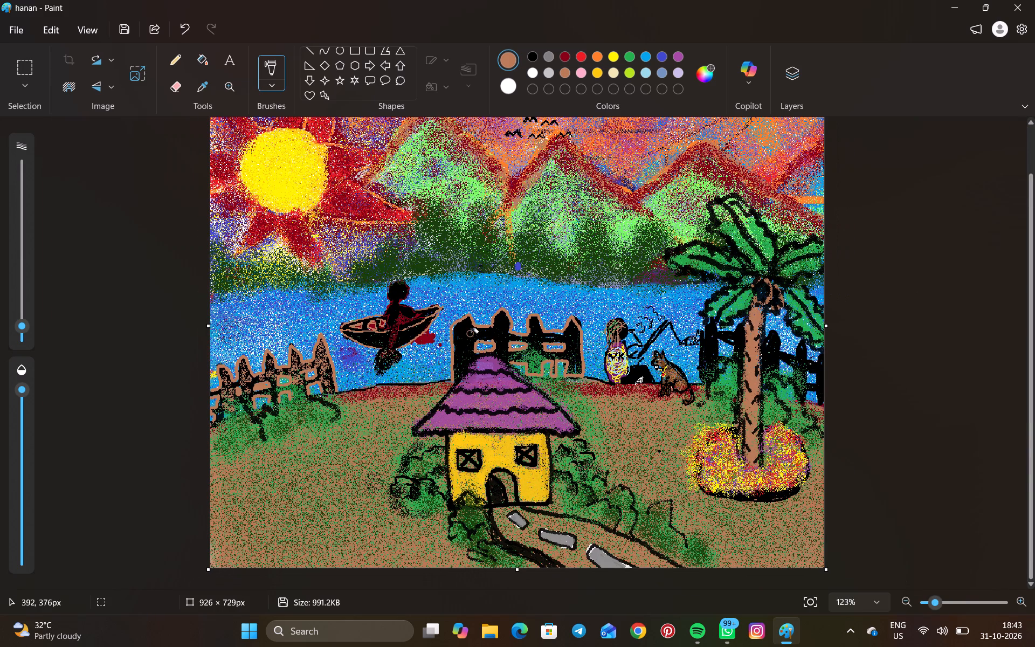
{"action": "scroll", "coordinate": [471, 334], "scroll_direction": "up", "scroll_amount": 6, "text": "ctrl"}
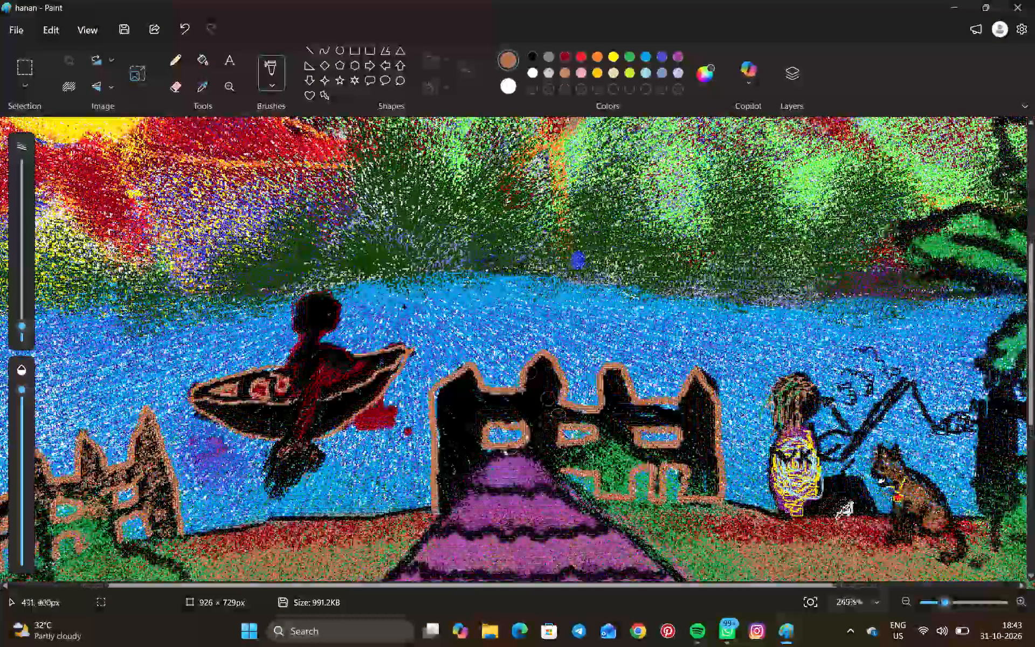
{"action": "left_click", "coordinate": [450, 481]}
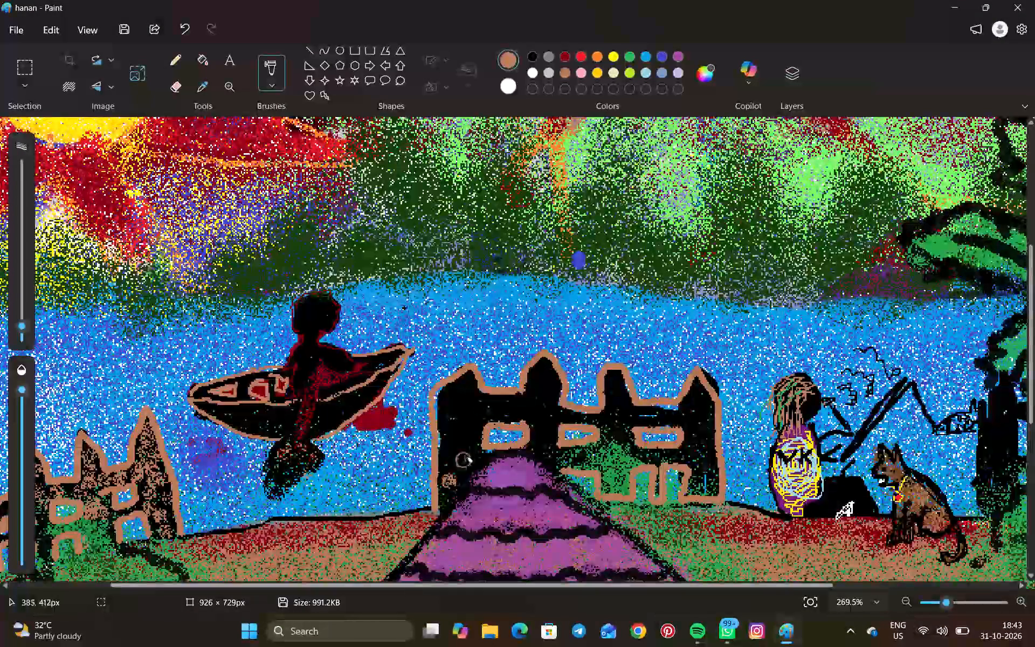
{"action": "left_click", "coordinate": [462, 470]}
{"action": "left_click", "coordinate": [472, 461]}
{"action": "left_click", "coordinate": [478, 444]}
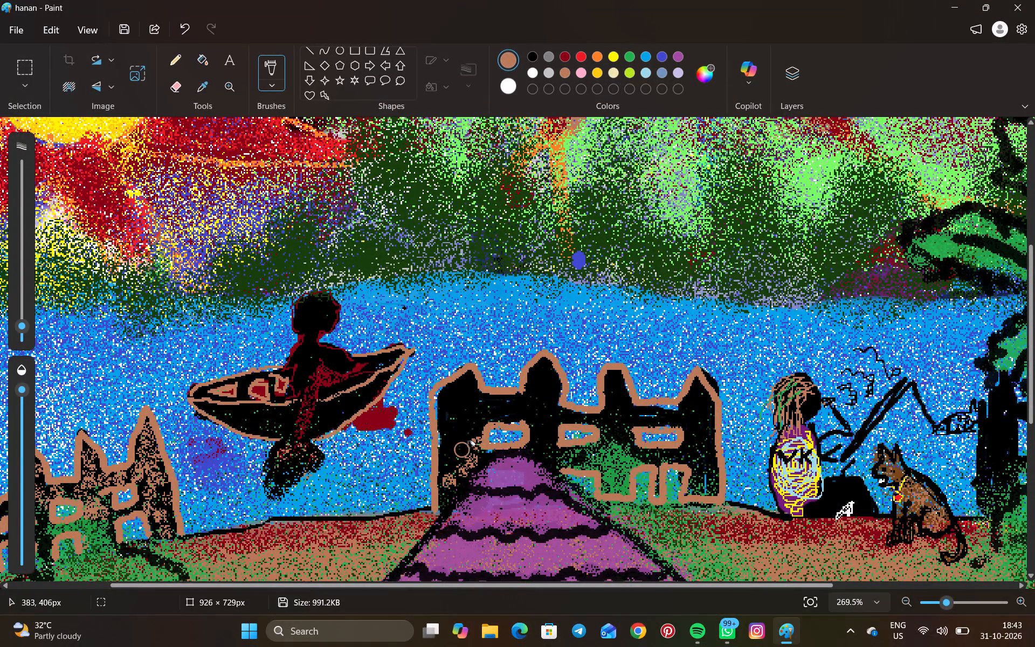
{"action": "left_click", "coordinate": [467, 446]}
{"action": "left_click", "coordinate": [457, 458]}
{"action": "left_click", "coordinate": [453, 449]}
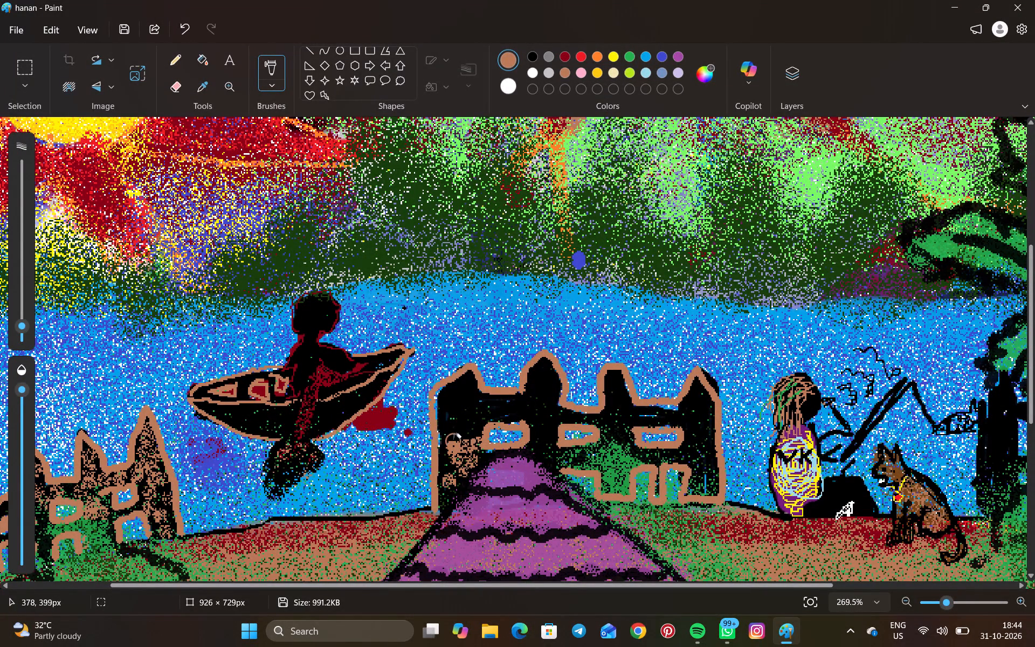
{"action": "left_click", "coordinate": [468, 431]}
{"action": "left_click", "coordinate": [452, 431]}
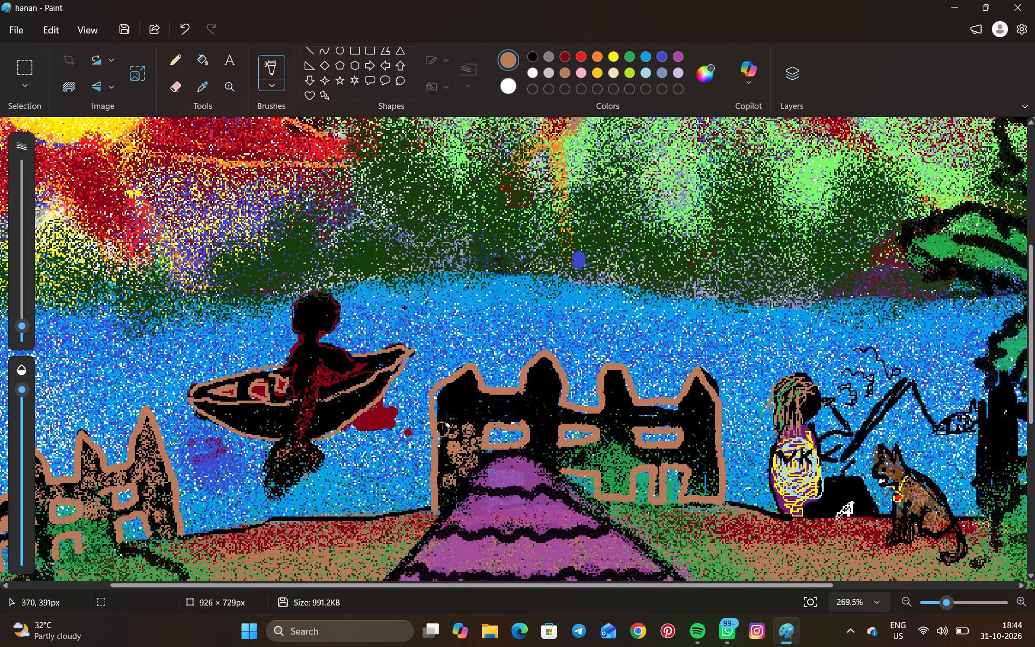
Spray brown over the upper part of the first picket behind the house, up to its tip.
{"action": "left_click", "coordinate": [448, 422]}
{"action": "left_click", "coordinate": [458, 413]}
{"action": "left_click", "coordinate": [474, 418]}
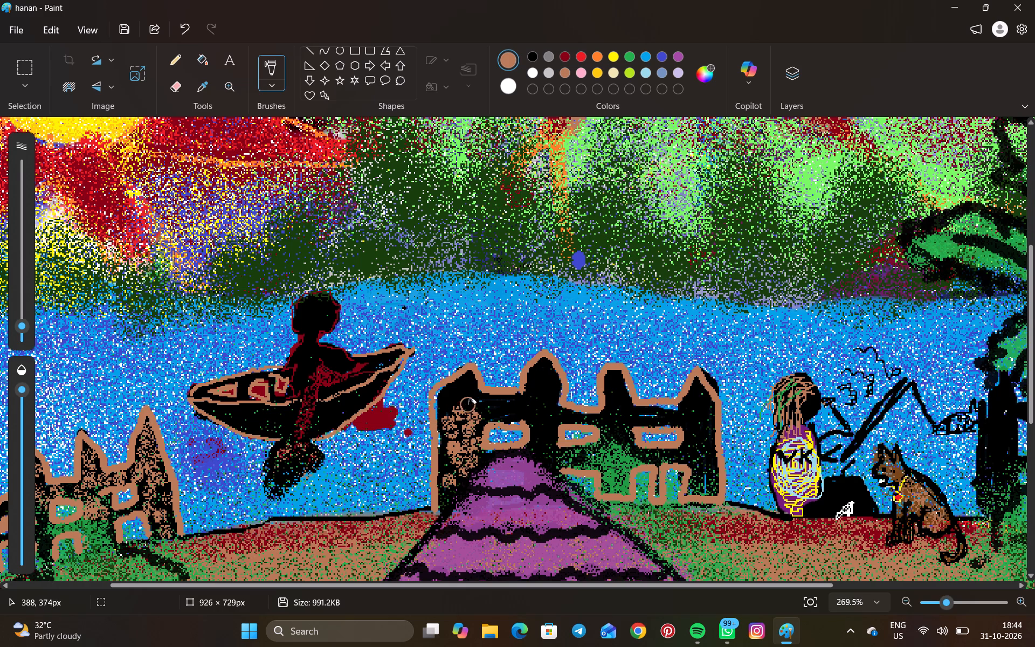
{"action": "left_click", "coordinate": [468, 402]}
{"action": "left_click", "coordinate": [446, 406]}
{"action": "left_click", "coordinate": [456, 391]}
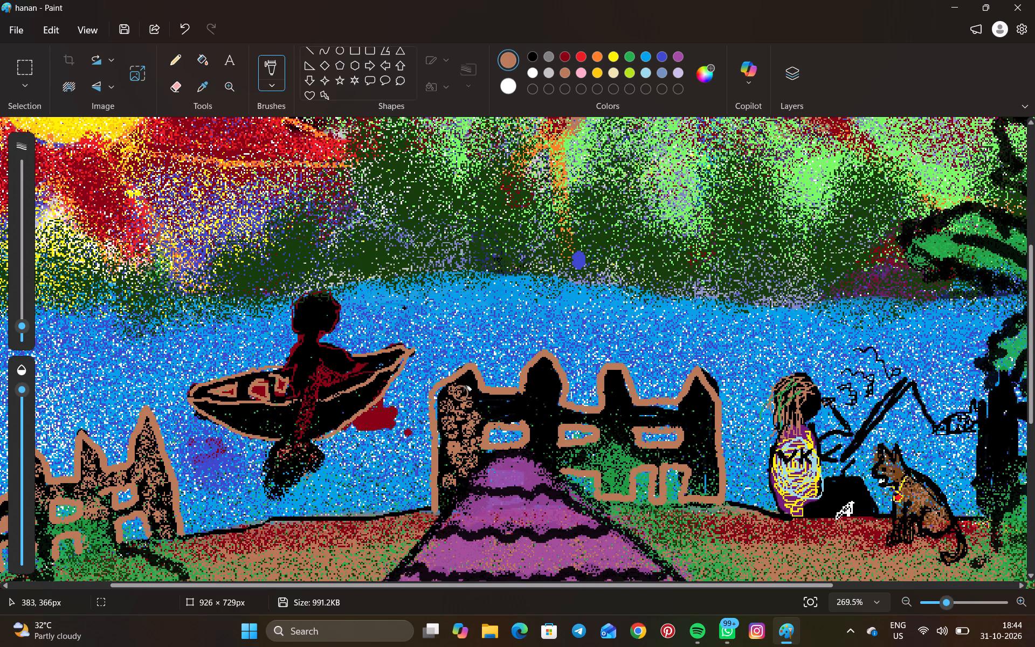
{"action": "left_click", "coordinate": [466, 390]}
{"action": "left_click", "coordinate": [466, 384]}
Spray brown along the upper rail between the first and second pickets of the fence behind the house.
{"action": "left_click", "coordinate": [478, 403]}
{"action": "left_click", "coordinate": [497, 403]}
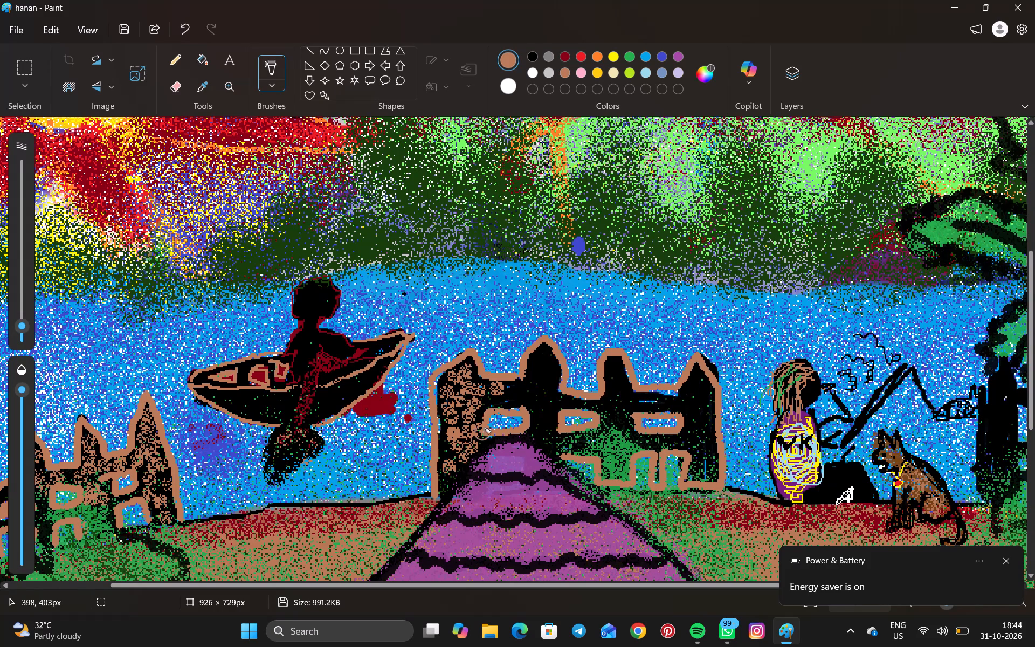
{"action": "left_click", "coordinate": [489, 403]}
{"action": "left_click", "coordinate": [503, 404]}
{"action": "left_click", "coordinate": [511, 397]}
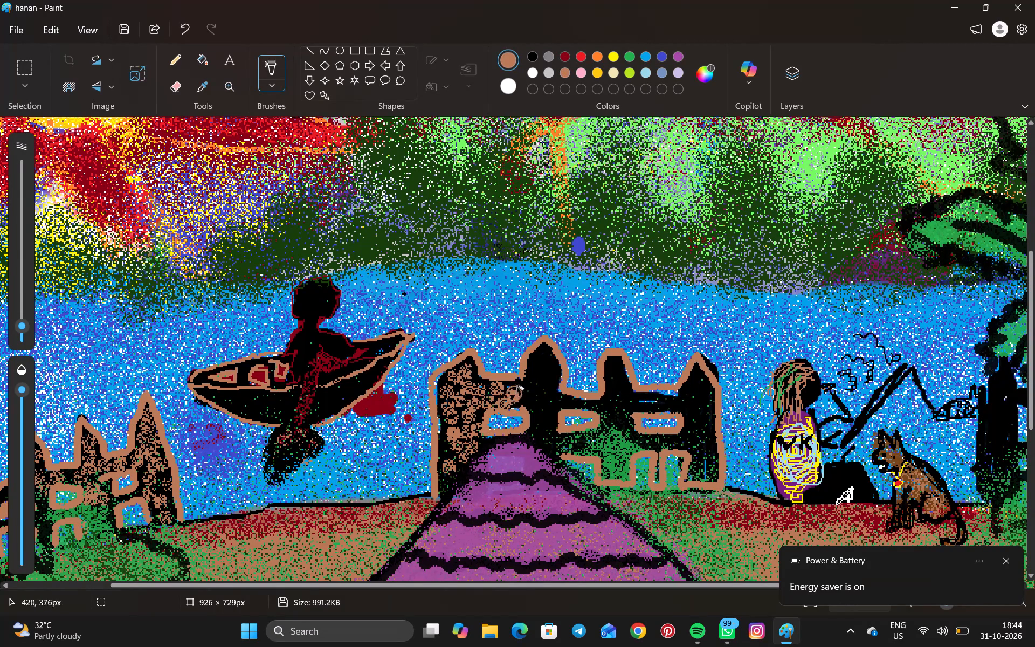
{"action": "left_click", "coordinate": [517, 389]}
{"action": "left_click", "coordinate": [525, 405]}
{"action": "left_click", "coordinate": [535, 399]}
{"action": "left_click", "coordinate": [529, 391]}
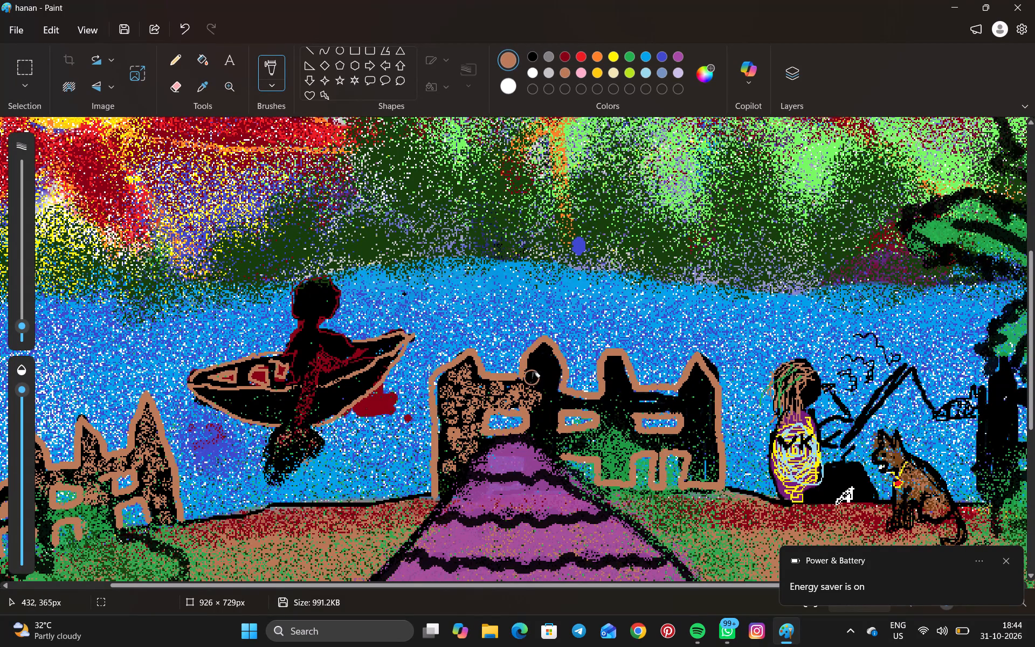
Spray brown over the tall second picket behind the house, from its tip down to the purple roof.
{"action": "left_click", "coordinate": [532, 378]}
{"action": "left_click", "coordinate": [539, 359]}
{"action": "left_click", "coordinate": [529, 364]}
{"action": "left_click", "coordinate": [549, 367]}
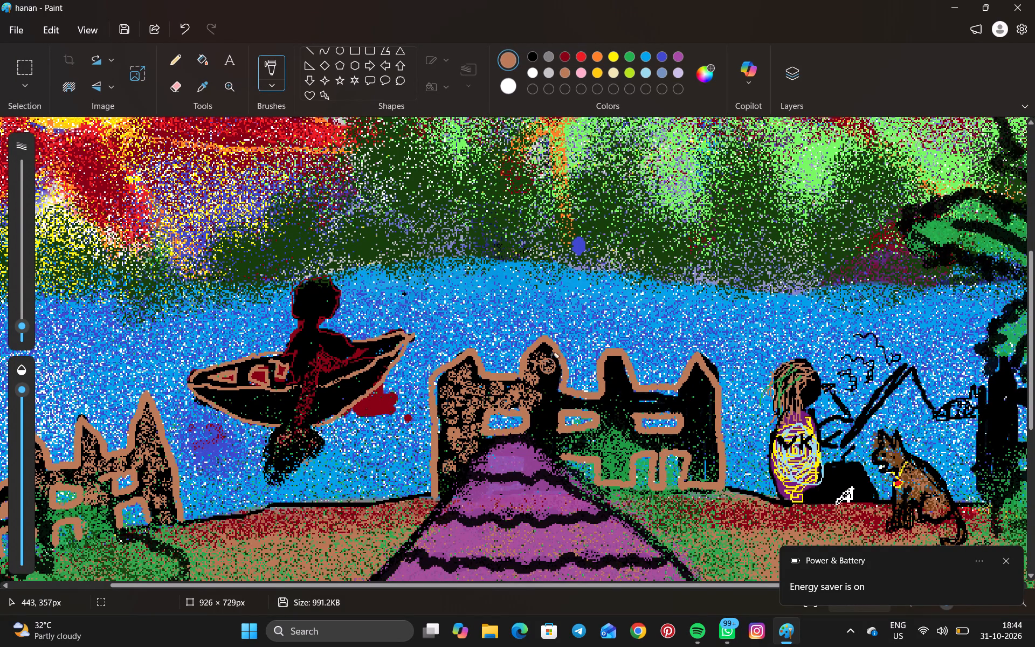
{"action": "left_click", "coordinate": [551, 376]}
{"action": "left_click", "coordinate": [543, 378]}
{"action": "left_click", "coordinate": [541, 396]}
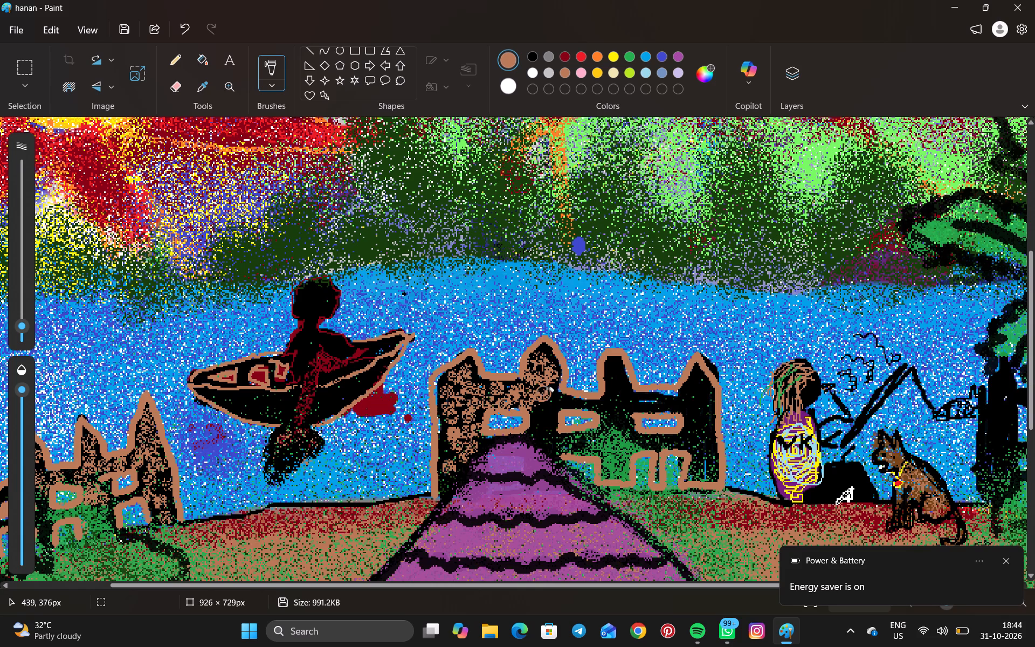
{"action": "left_click", "coordinate": [551, 391]}
{"action": "left_click", "coordinate": [550, 406]}
{"action": "left_click", "coordinate": [542, 412]}
{"action": "left_click", "coordinate": [535, 429]}
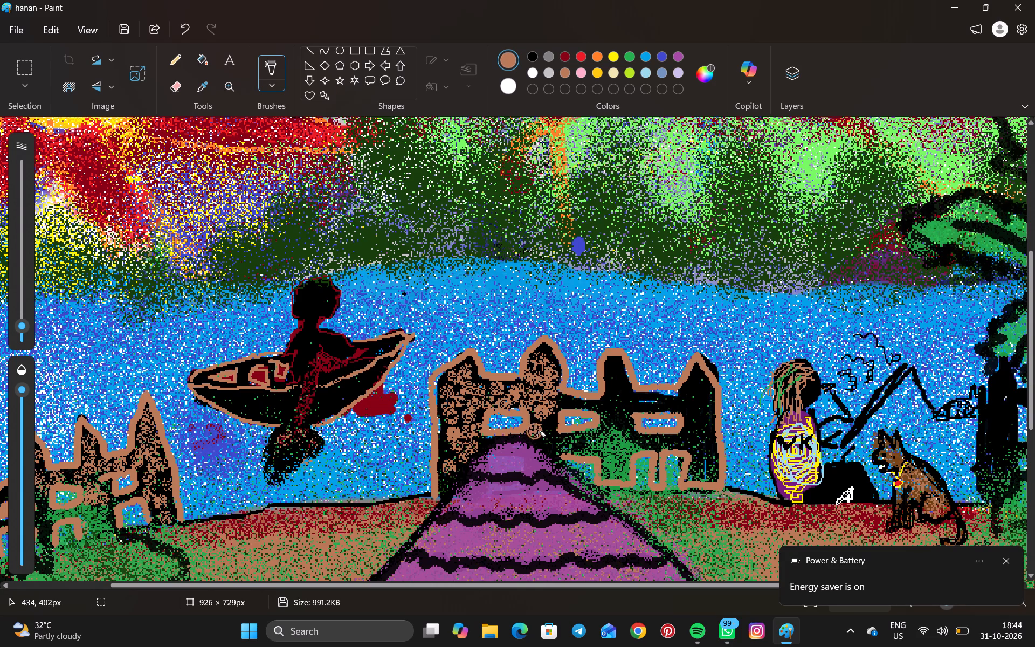
{"action": "left_click", "coordinate": [539, 440]}
Spray brown along the rail after the second picket and over the third picket, from its tip down to the lower rail.
{"action": "left_click", "coordinate": [561, 402]}
{"action": "left_click", "coordinate": [577, 405]}
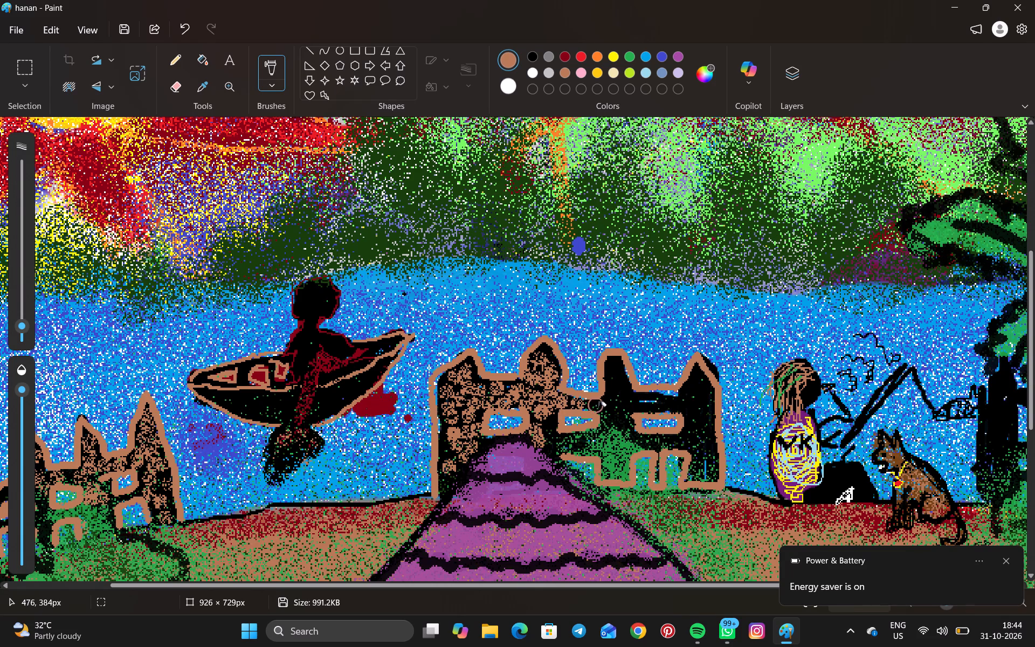
{"action": "left_click", "coordinate": [599, 408]}
{"action": "left_click", "coordinate": [618, 403]}
{"action": "left_click", "coordinate": [619, 389]}
{"action": "left_click", "coordinate": [611, 381]}
{"action": "left_click", "coordinate": [618, 366]}
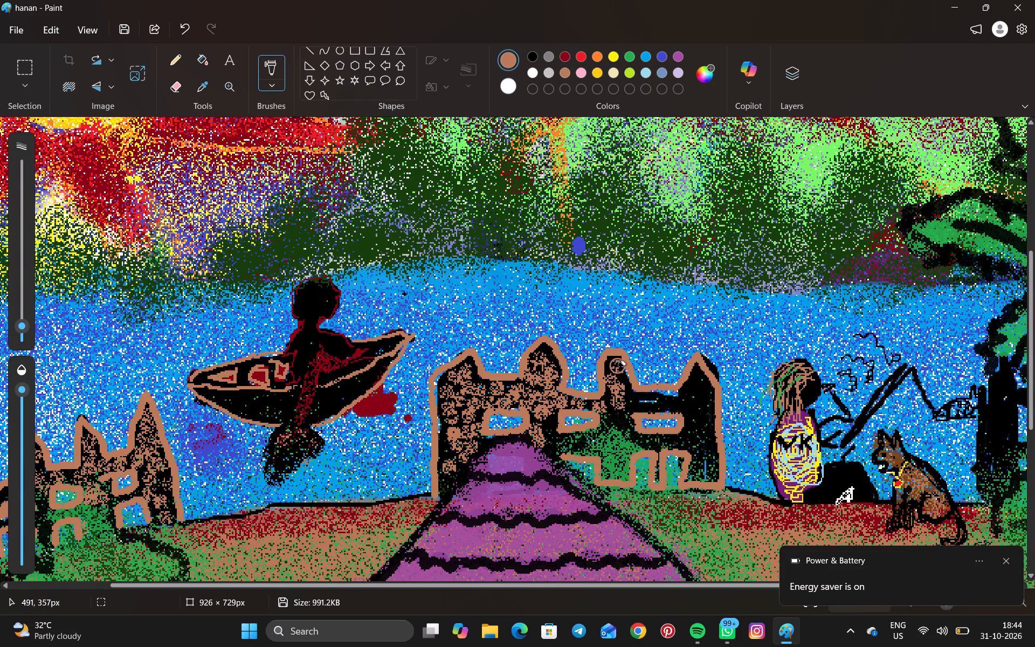
{"action": "left_click", "coordinate": [613, 390]}
{"action": "left_click", "coordinate": [606, 416]}
{"action": "left_click", "coordinate": [611, 430]}
{"action": "left_click", "coordinate": [579, 444]}
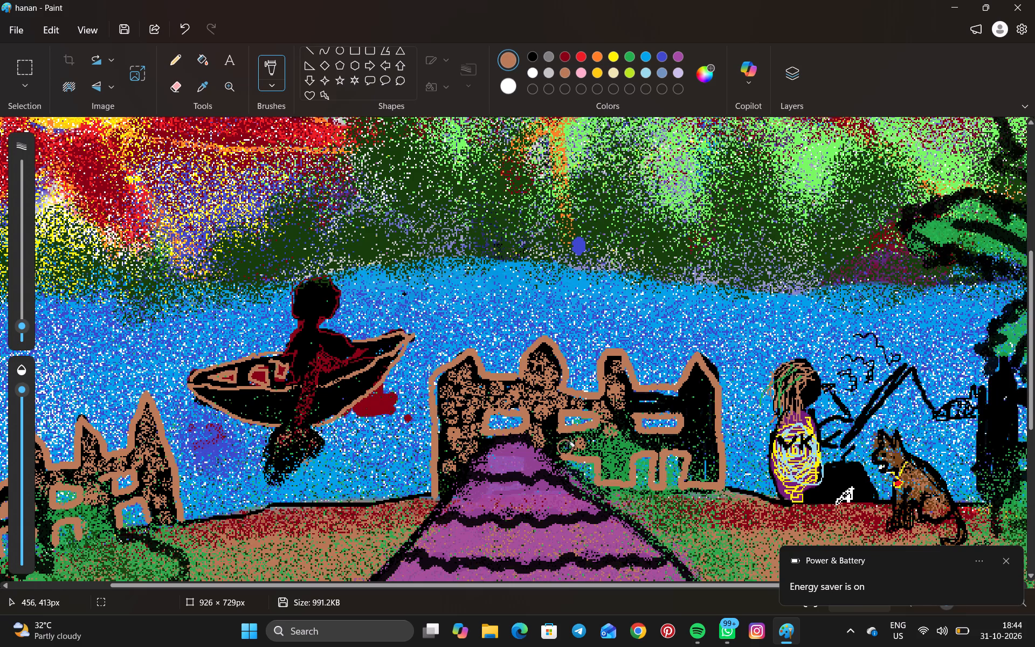
Spray brown along the lower rail around the third picket and along the upper rail towards the last picket.
{"action": "left_click", "coordinate": [567, 448]}
{"action": "left_click", "coordinate": [592, 449]}
{"action": "left_click", "coordinate": [619, 450]}
{"action": "left_click", "coordinate": [638, 428]}
{"action": "left_click", "coordinate": [625, 422]}
{"action": "left_click", "coordinate": [633, 400]}
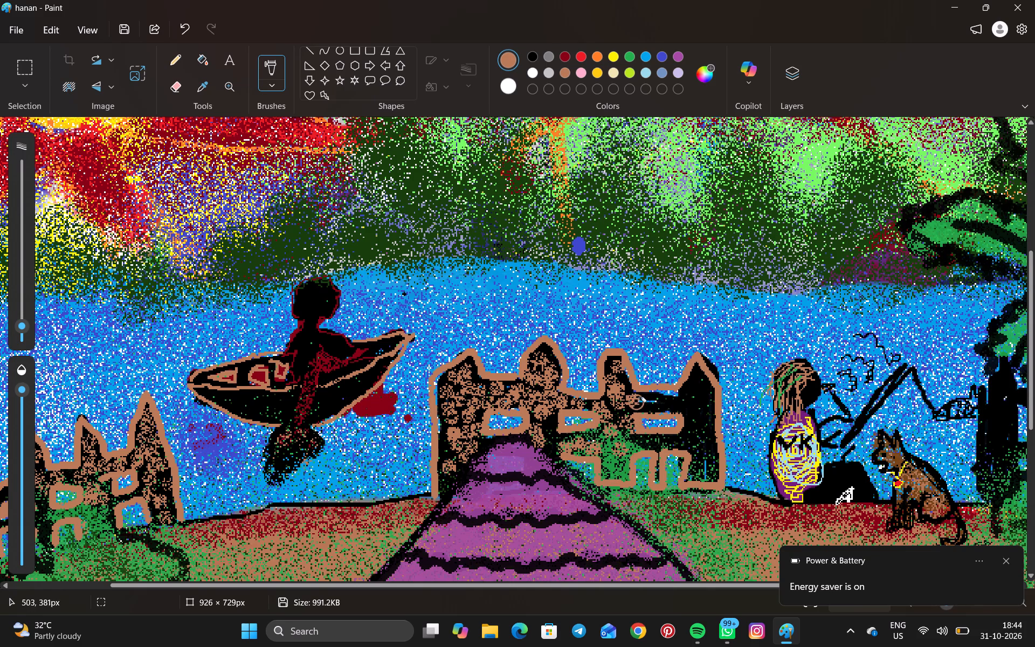
{"action": "left_click", "coordinate": [638, 403]}
{"action": "left_click_drag", "start_coordinate": [653, 405], "coordinate": [674, 405]}
{"action": "left_click", "coordinate": [675, 405]}
Spray brown over the upper half of the last picket of the fence behind the house, including its tip.
{"action": "left_click", "coordinate": [699, 401]}
{"action": "double_click", "coordinate": [692, 391]}
{"action": "left_click_drag", "start_coordinate": [693, 387], "coordinate": [699, 384]}
{"action": "left_click_drag", "start_coordinate": [701, 382], "coordinate": [703, 397]}
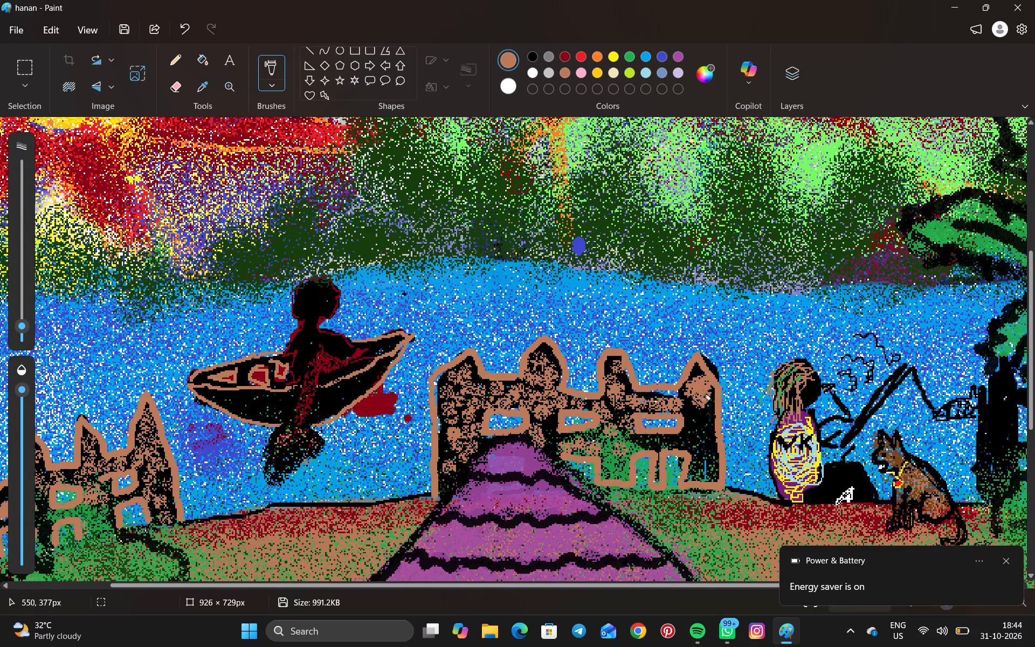
{"action": "left_click", "coordinate": [680, 409]}
{"action": "left_click", "coordinate": [700, 415]}
{"action": "left_click", "coordinate": [695, 421]}
{"action": "left_click", "coordinate": [695, 427]}
Spray brown along the lower rail to the last picket, down its body to the ground, and lightly over the bush.
{"action": "left_click", "coordinate": [674, 438]}
{"action": "left_click_drag", "start_coordinate": [664, 439], "coordinate": [643, 443]}
{"action": "left_click", "coordinate": [631, 444]}
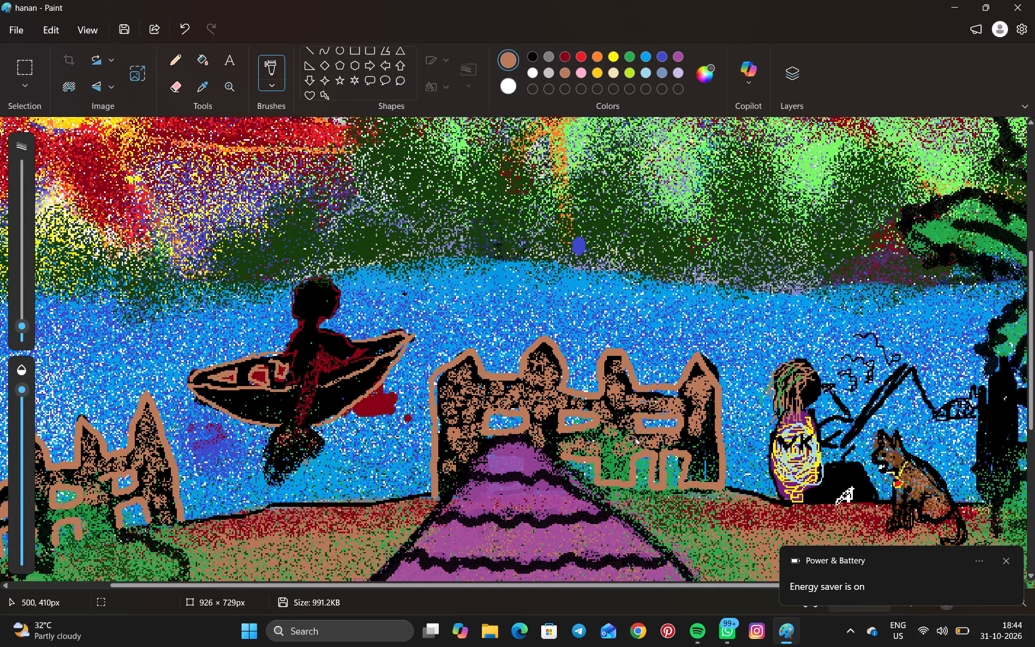
{"action": "left_click_drag", "start_coordinate": [662, 441], "coordinate": [678, 441]}
{"action": "left_click_drag", "start_coordinate": [687, 441], "coordinate": [693, 444]}
{"action": "left_click_drag", "start_coordinate": [696, 445], "coordinate": [707, 453]}
{"action": "left_click", "coordinate": [700, 465]}
{"action": "left_click_drag", "start_coordinate": [705, 480], "coordinate": [714, 481]}
{"action": "left_click_drag", "start_coordinate": [723, 476], "coordinate": [722, 468]}
{"action": "left_click", "coordinate": [710, 432]}
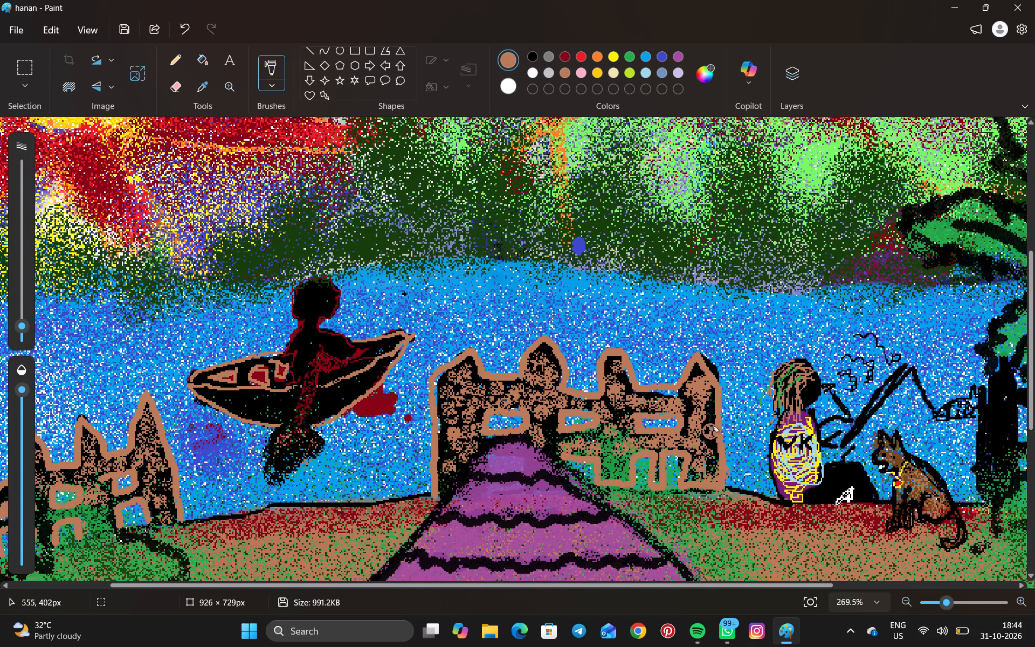
{"action": "left_click", "coordinate": [624, 462]}
{"action": "left_click", "coordinate": [604, 475]}
Spray brown over the first black picket of the fence behind the palm tree, from the bush up to its top.
{"action": "scroll", "coordinate": [633, 432], "scroll_direction": "down", "scroll_amount": 5, "text": "ctrl"}
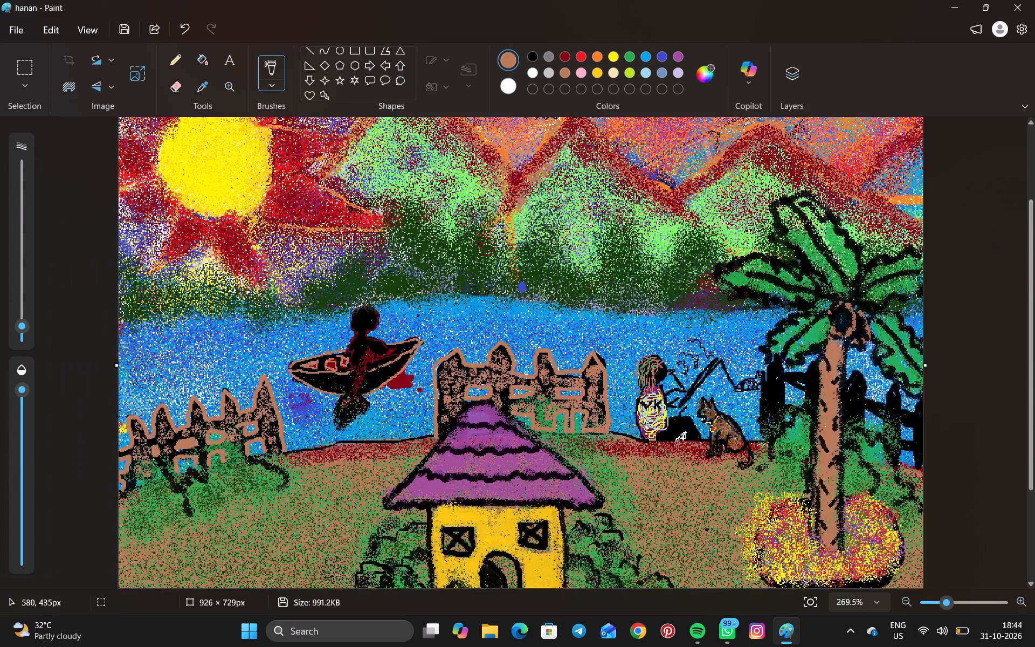
{"action": "scroll", "coordinate": [647, 429], "scroll_direction": "down", "scroll_amount": 4, "text": "ctrl"}
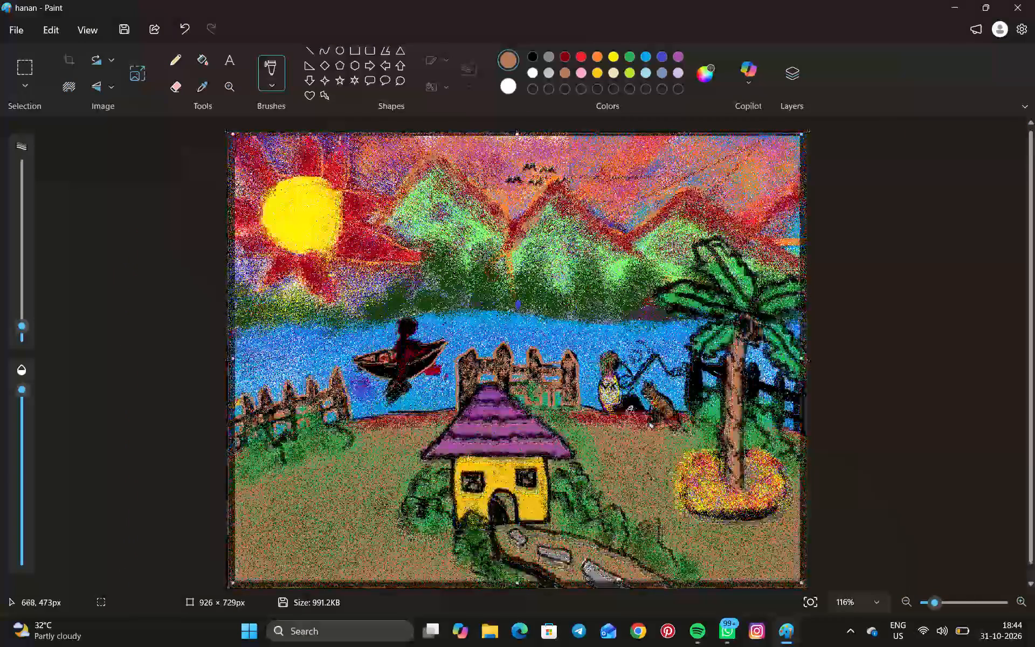
{"action": "scroll", "coordinate": [645, 429], "scroll_direction": "up", "scroll_amount": 1}
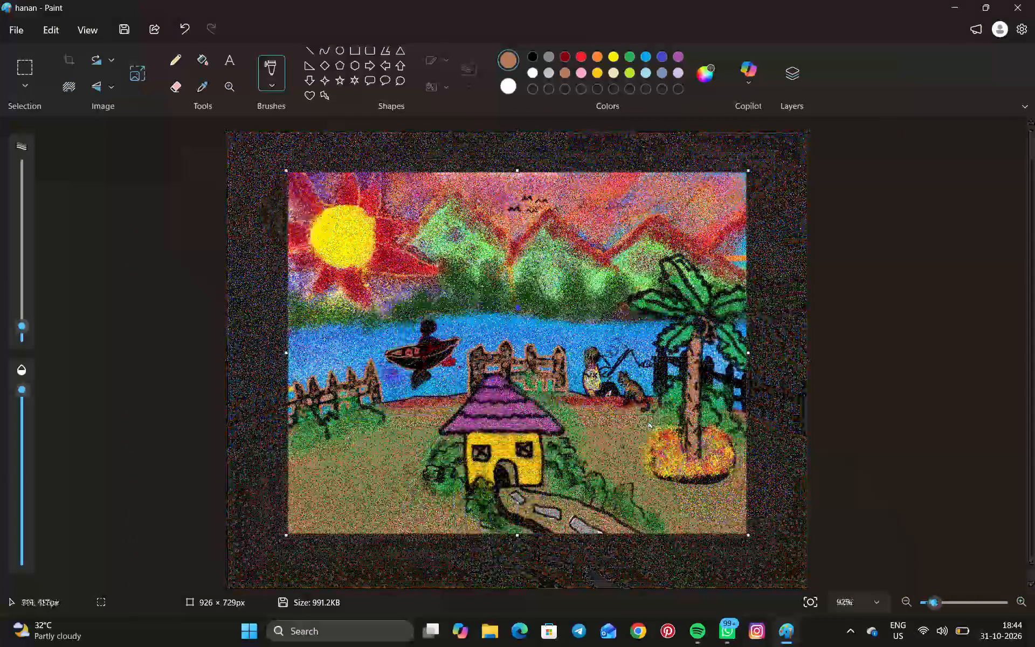
{"action": "scroll", "coordinate": [644, 429], "scroll_direction": "up", "scroll_amount": 4, "text": "ctrl"}
{"action": "scroll", "coordinate": [644, 429], "scroll_direction": "left", "scroll_amount": 1}
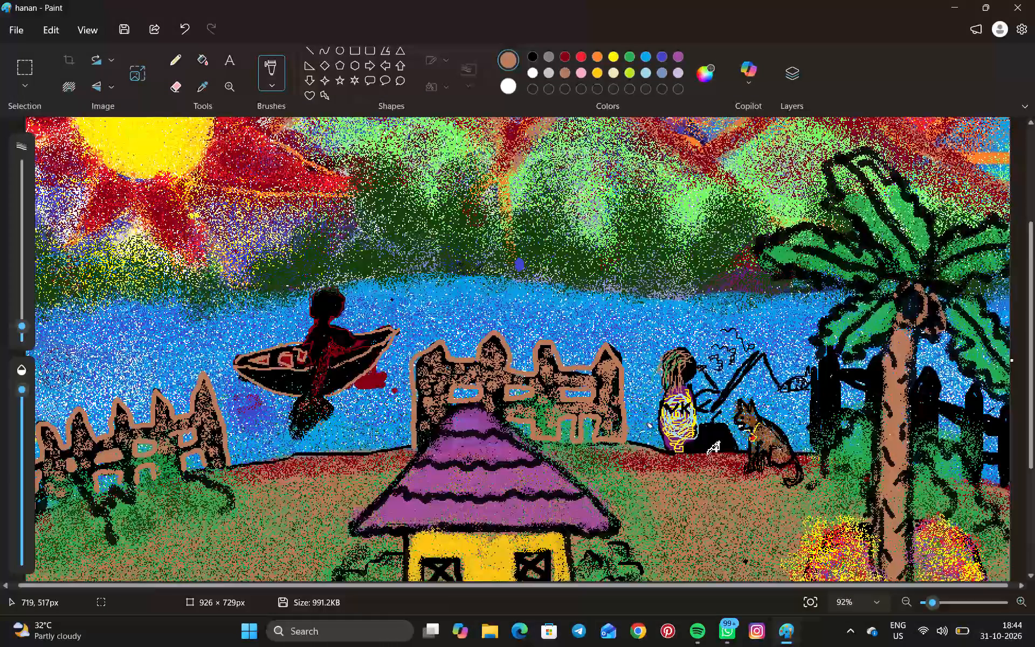
{"action": "left_click", "coordinate": [644, 429]}
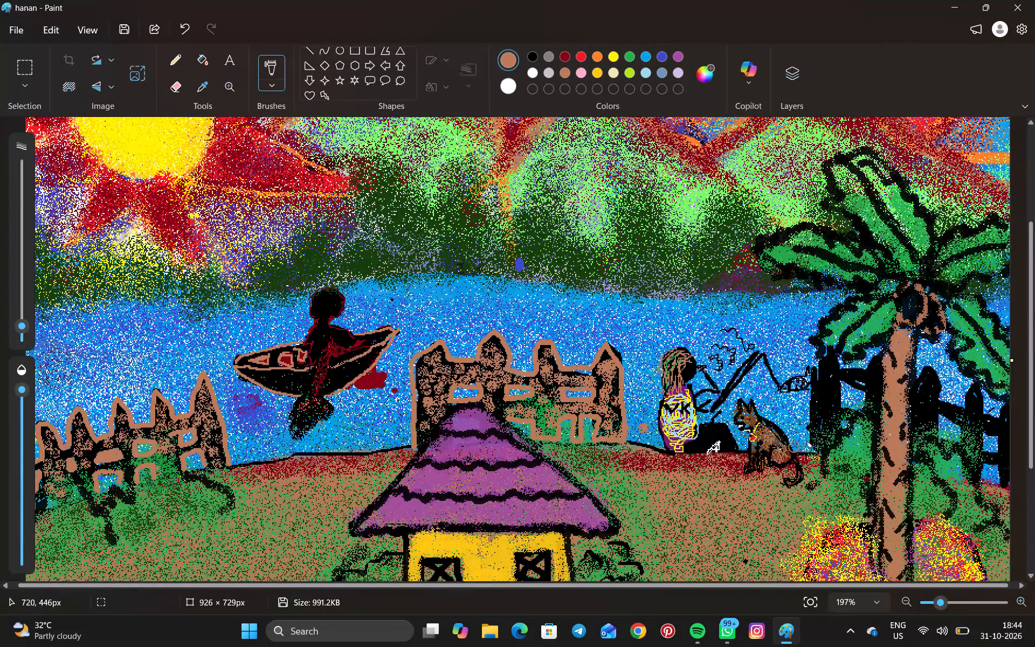
{"action": "left_click", "coordinate": [819, 445]}
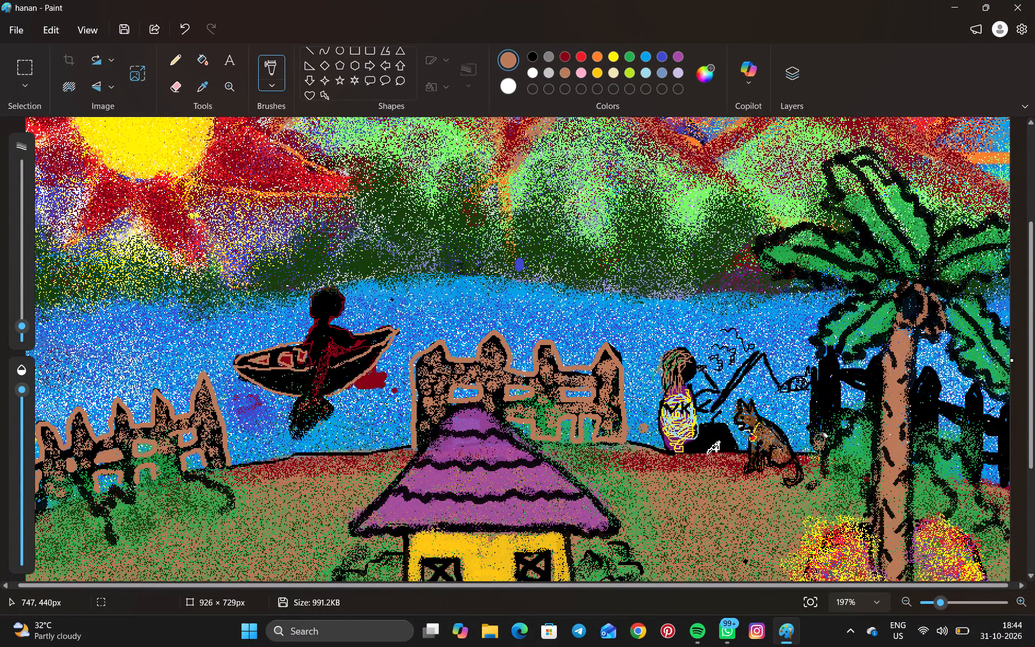
{"action": "left_click", "coordinate": [822, 435]}
{"action": "left_click", "coordinate": [820, 425]}
{"action": "left_click", "coordinate": [819, 409]}
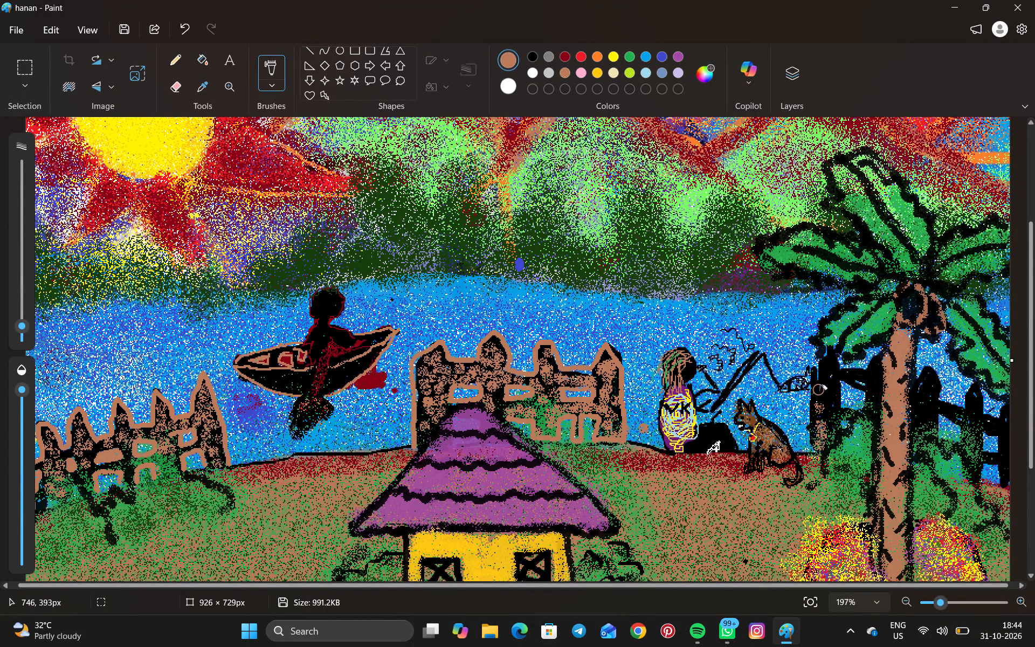
{"action": "left_click", "coordinate": [819, 390]}
{"action": "left_click", "coordinate": [822, 378]}
{"action": "left_click", "coordinate": [829, 368]}
{"action": "left_click", "coordinate": [836, 394]}
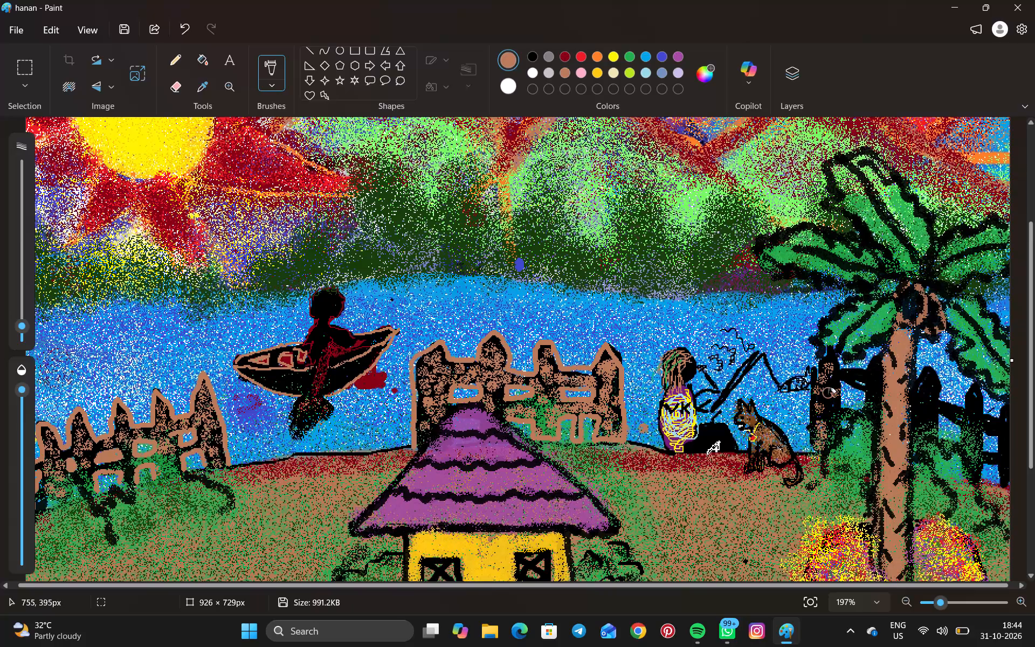
Spray brown over the first picket behind the palm, along its upper rail, and down the second picket beside the trunk.
{"action": "left_click", "coordinate": [828, 394]}
{"action": "left_click", "coordinate": [827, 412]}
{"action": "left_click", "coordinate": [830, 406]}
{"action": "left_click", "coordinate": [830, 398]}
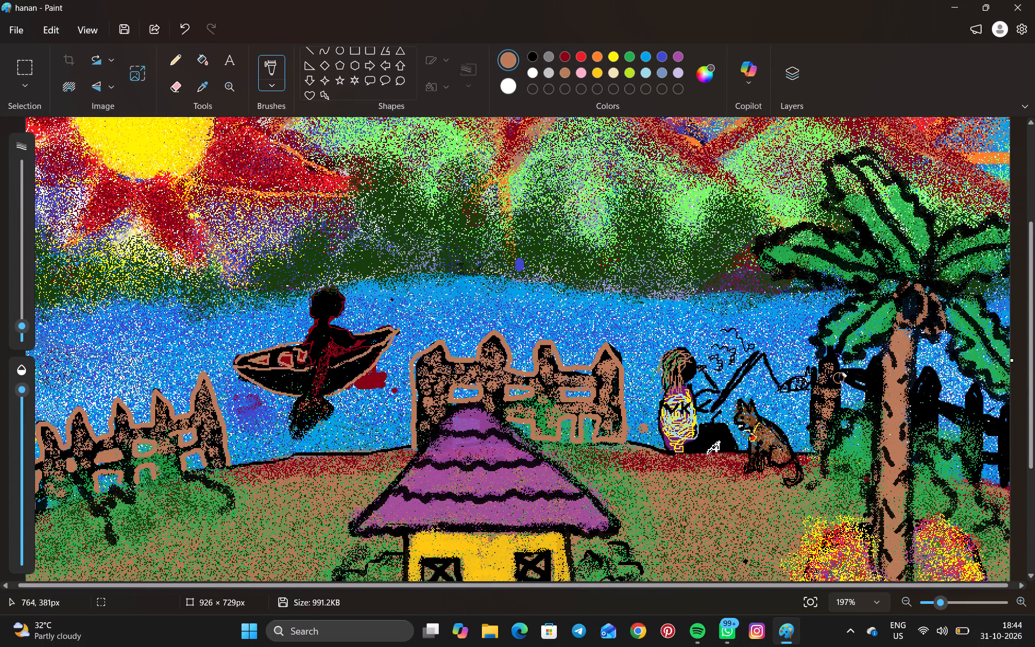
{"action": "left_click", "coordinate": [852, 375]}
{"action": "left_click", "coordinate": [867, 375]}
{"action": "left_click_drag", "start_coordinate": [872, 382], "coordinate": [872, 388]}
{"action": "left_click", "coordinate": [873, 392]}
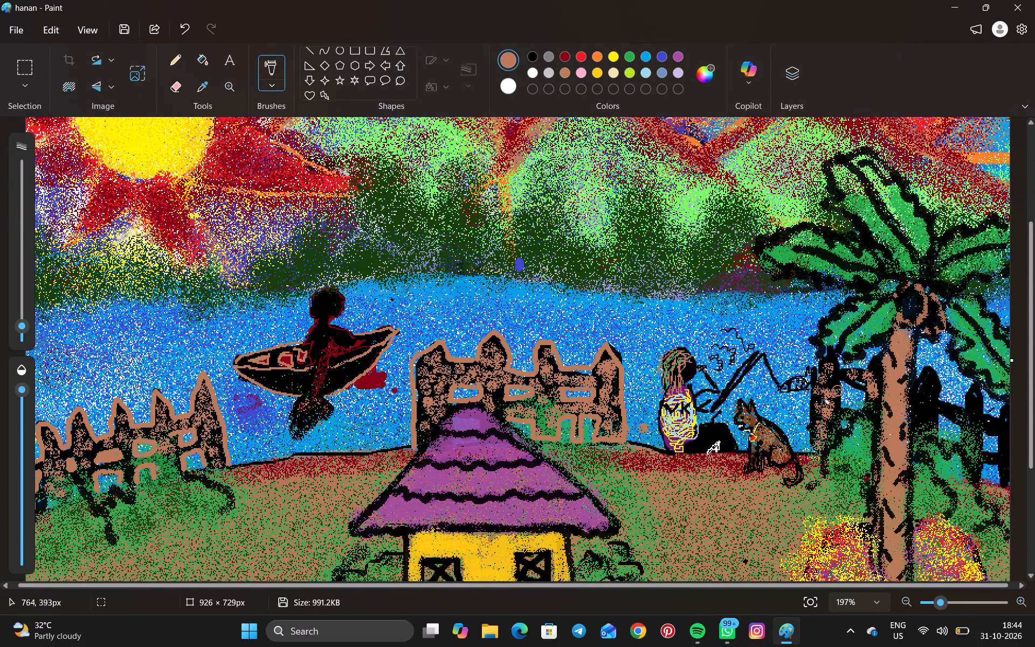
Outline the first picket's outer edge in brown from the ground to its top, and continue along the upper rail's top edge.
{"action": "scroll", "coordinate": [802, 438], "scroll_direction": "down", "scroll_amount": 2}
{"action": "scroll", "coordinate": [802, 440], "scroll_direction": "up", "scroll_amount": 1}
{"action": "scroll", "coordinate": [802, 440], "scroll_direction": "down", "scroll_amount": 1}
{"action": "scroll", "coordinate": [804, 440], "scroll_direction": "up", "scroll_amount": 1}
{"action": "scroll", "coordinate": [872, 316], "scroll_direction": "up", "scroll_amount": 8, "text": "ctrl"}
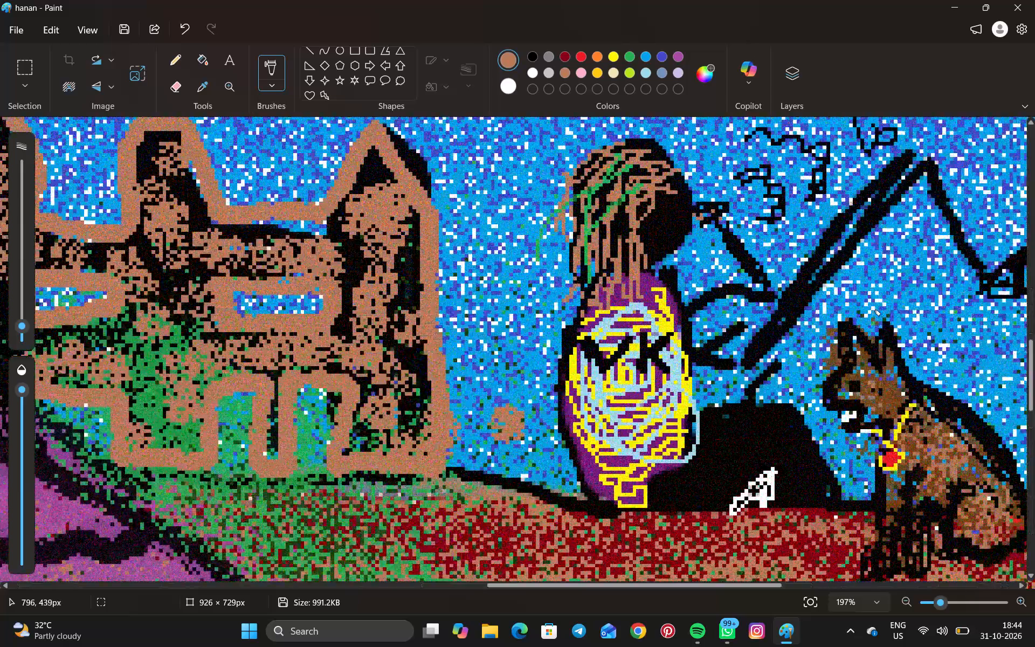
{"action": "scroll", "coordinate": [872, 316], "scroll_direction": "left", "scroll_amount": 1}
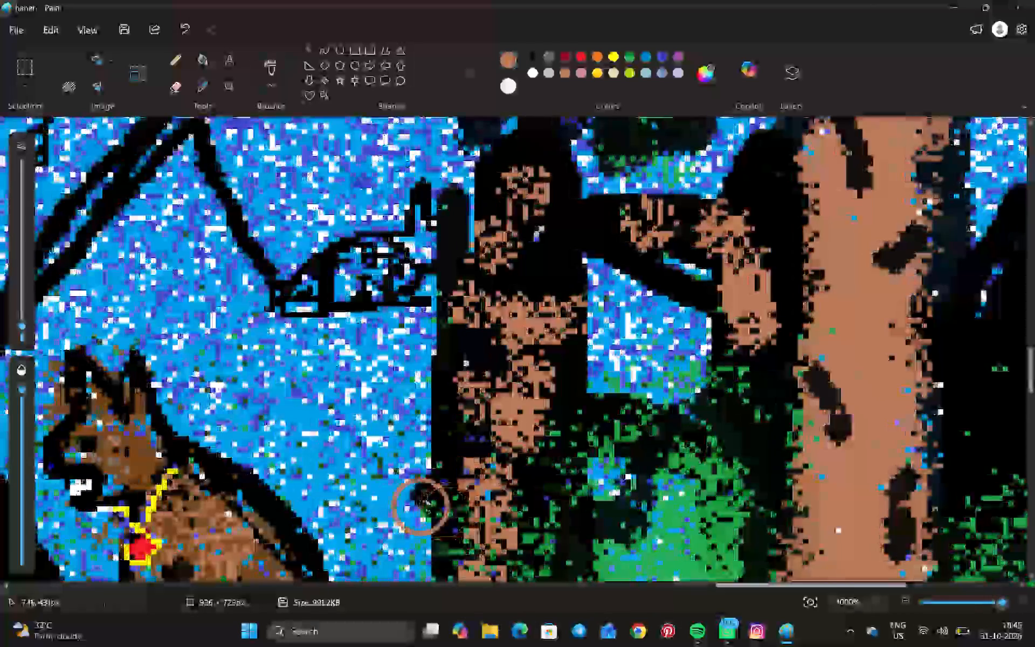
{"action": "scroll", "coordinate": [424, 501], "scroll_direction": "down", "scroll_amount": 1}
{"action": "left_click_drag", "start_coordinate": [424, 444], "coordinate": [439, 190]}
{"action": "scroll", "coordinate": [448, 222], "scroll_direction": "up", "scroll_amount": 1}
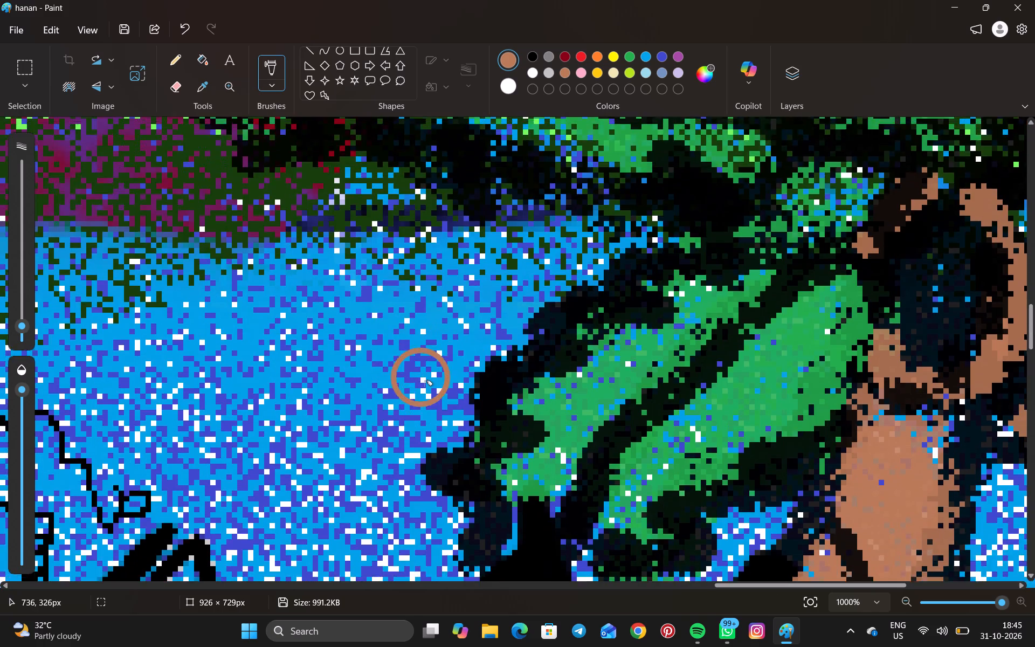
{"action": "scroll", "coordinate": [424, 386], "scroll_direction": "up", "scroll_amount": 1}
{"action": "left_click_drag", "start_coordinate": [436, 537], "coordinate": [450, 409]}
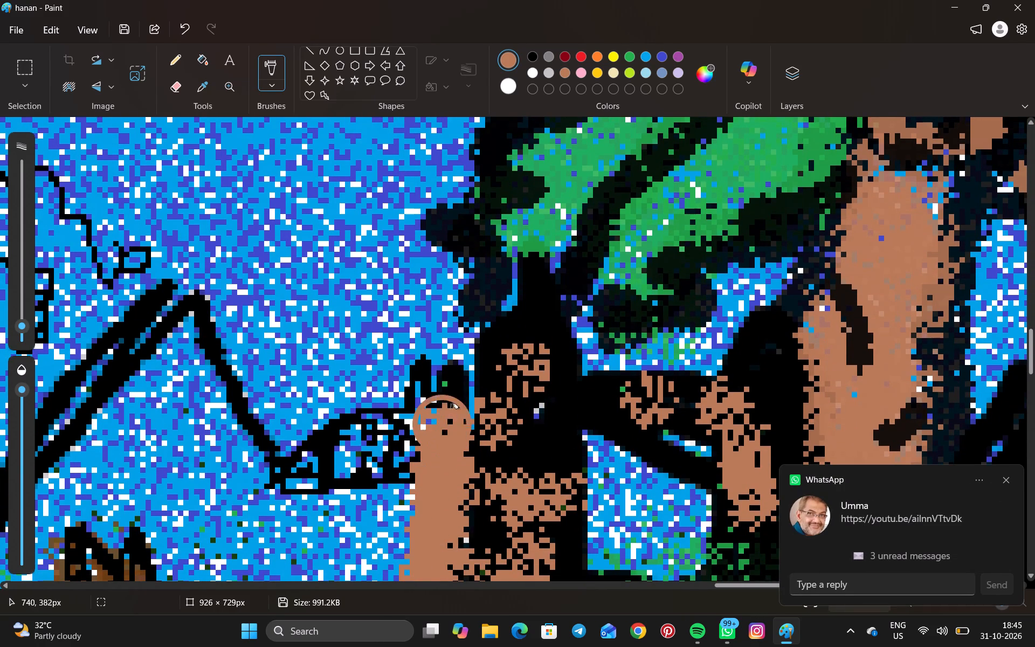
{"action": "left_click_drag", "start_coordinate": [450, 409], "coordinate": [683, 364]}
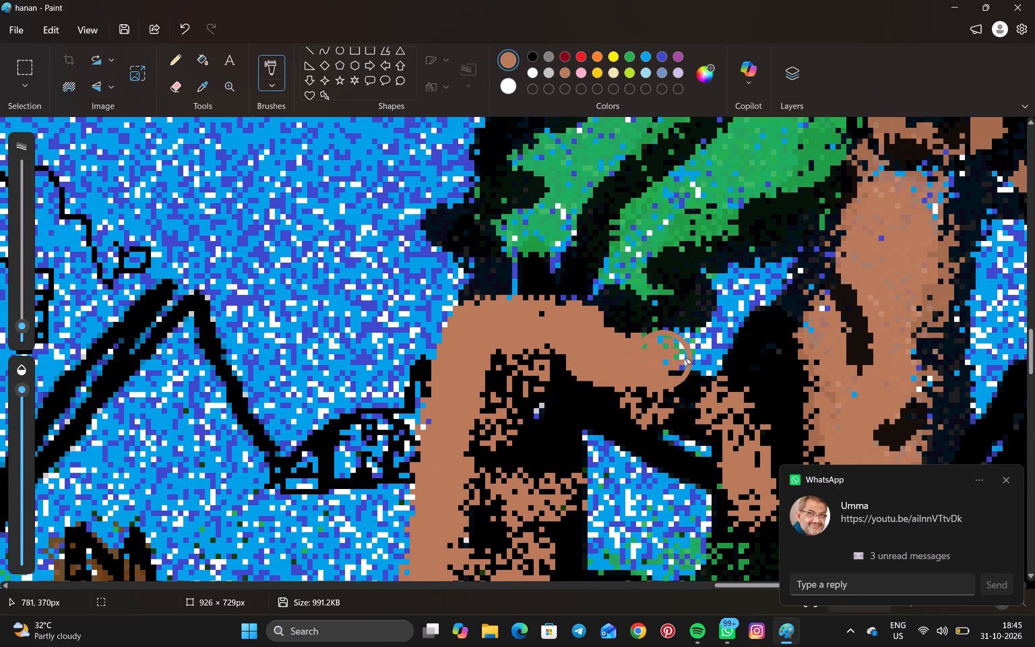
{"action": "left_click_drag", "start_coordinate": [683, 364], "coordinate": [703, 367]}
Continue the brown outline over the second picket, across the palm trunk, and over the top of the picket beyond it.
{"action": "scroll", "coordinate": [699, 370], "scroll_direction": "left", "scroll_amount": 1}
{"action": "left_click_drag", "start_coordinate": [486, 347], "coordinate": [547, 291]}
{"action": "left_click_drag", "start_coordinate": [585, 261], "coordinate": [734, 378]}
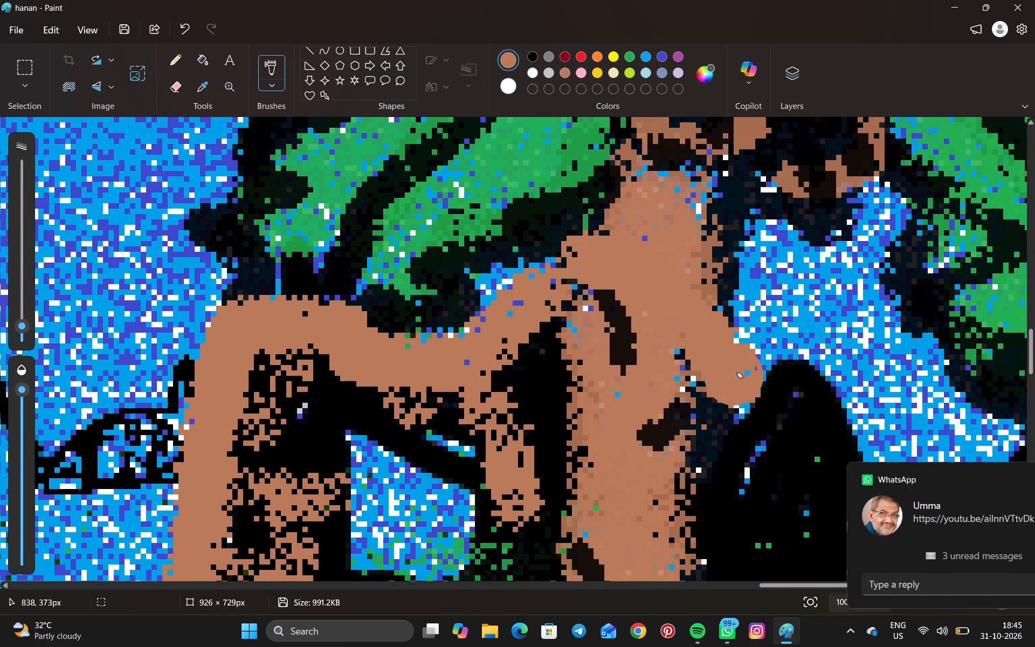
{"action": "left_click_drag", "start_coordinate": [734, 378], "coordinate": [888, 467]}
Outline the second picket's inner edge in brown down into the bush, and edge the blue opening between the first two pickets.
{"action": "scroll", "coordinate": [867, 456], "scroll_direction": "down", "scroll_amount": 4, "text": "ctrl"}
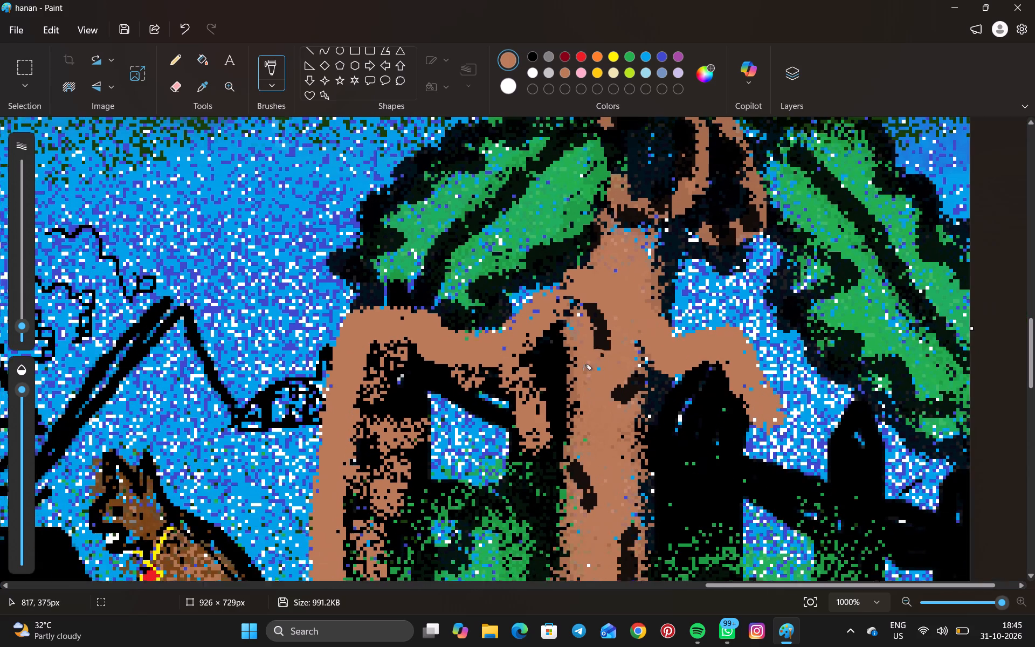
{"action": "left_click_drag", "start_coordinate": [502, 393], "coordinate": [502, 605]}
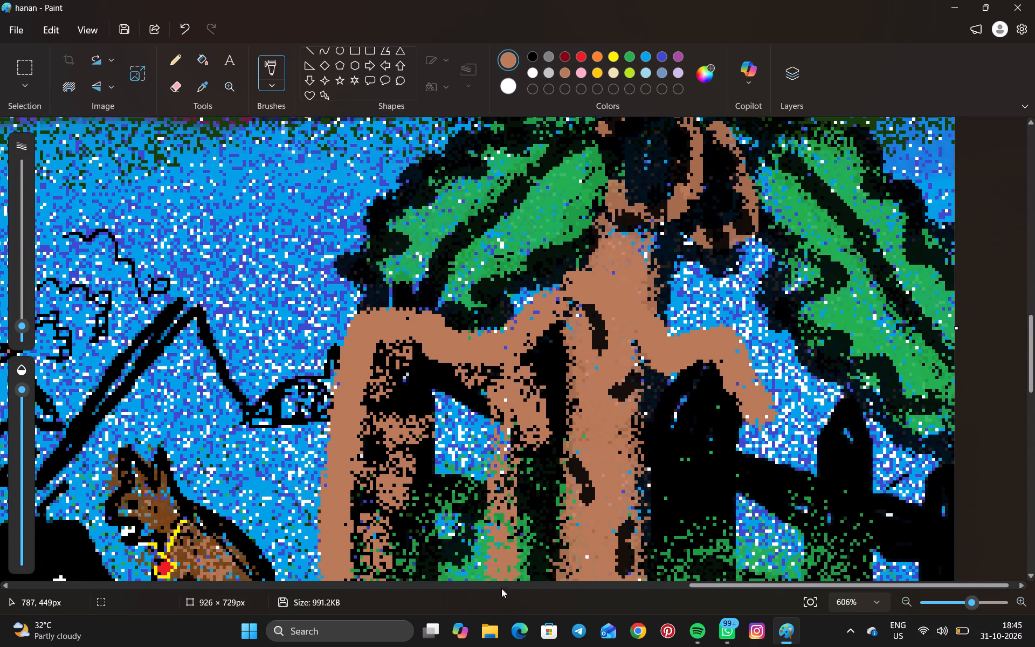
{"action": "scroll", "coordinate": [501, 575], "scroll_direction": "up", "scroll_amount": 1}
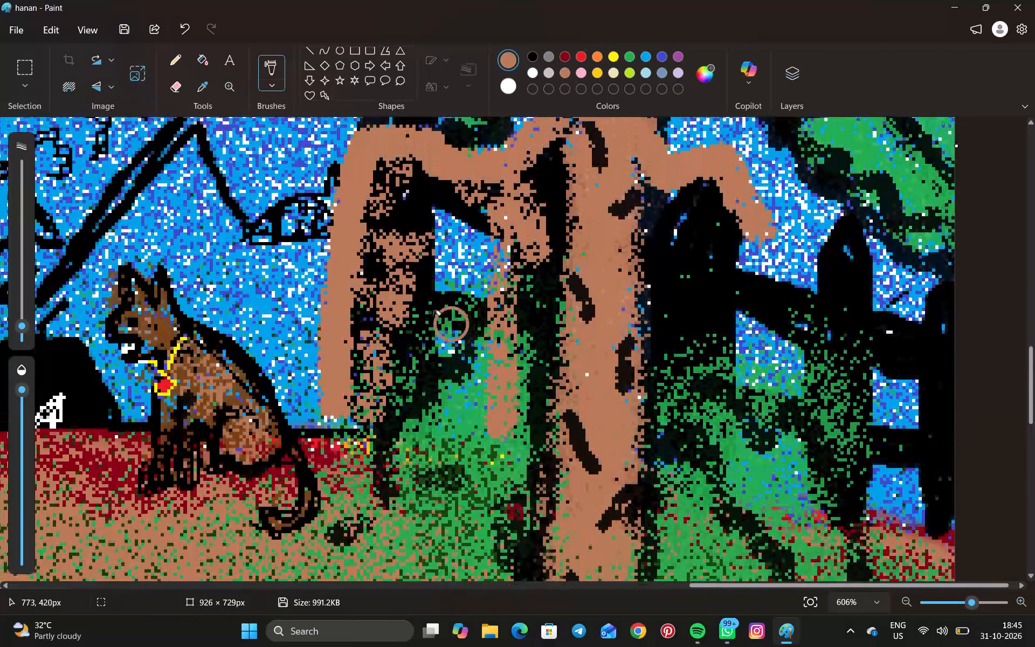
{"action": "scroll", "coordinate": [433, 316], "scroll_direction": "up", "scroll_amount": 1}
{"action": "left_click_drag", "start_coordinate": [466, 292], "coordinate": [501, 262]}
{"action": "left_click_drag", "start_coordinate": [492, 238], "coordinate": [486, 232]}
{"action": "left_click_drag", "start_coordinate": [477, 229], "coordinate": [448, 279]}
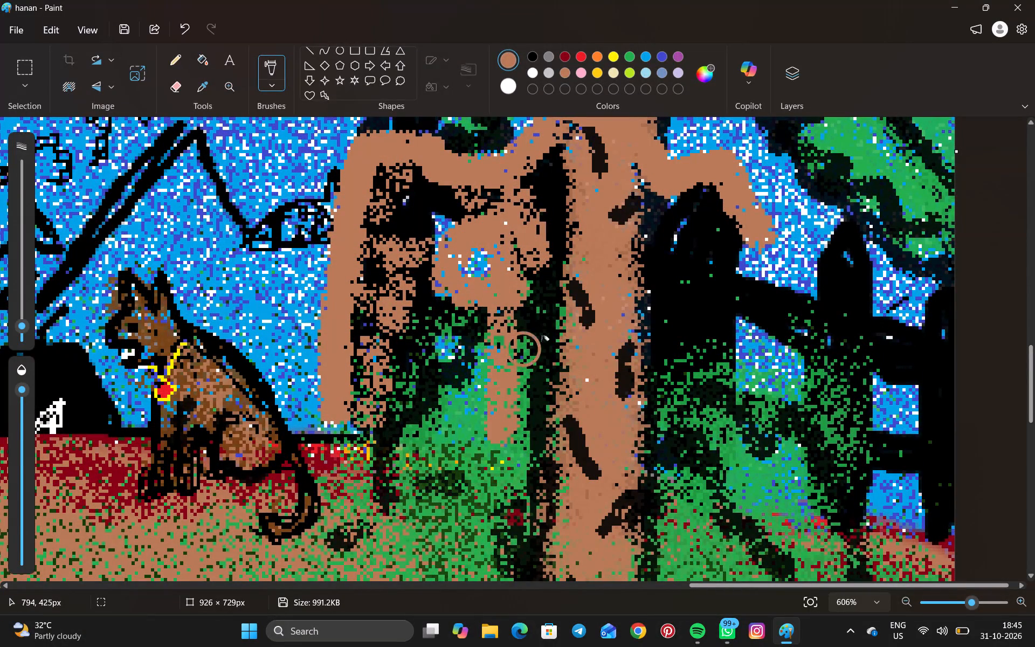
Outline the top edge of the upper rail in brown from the picket beyond the palm trunk to the following picket.
{"action": "left_click_drag", "start_coordinate": [736, 236], "coordinate": [805, 280]}
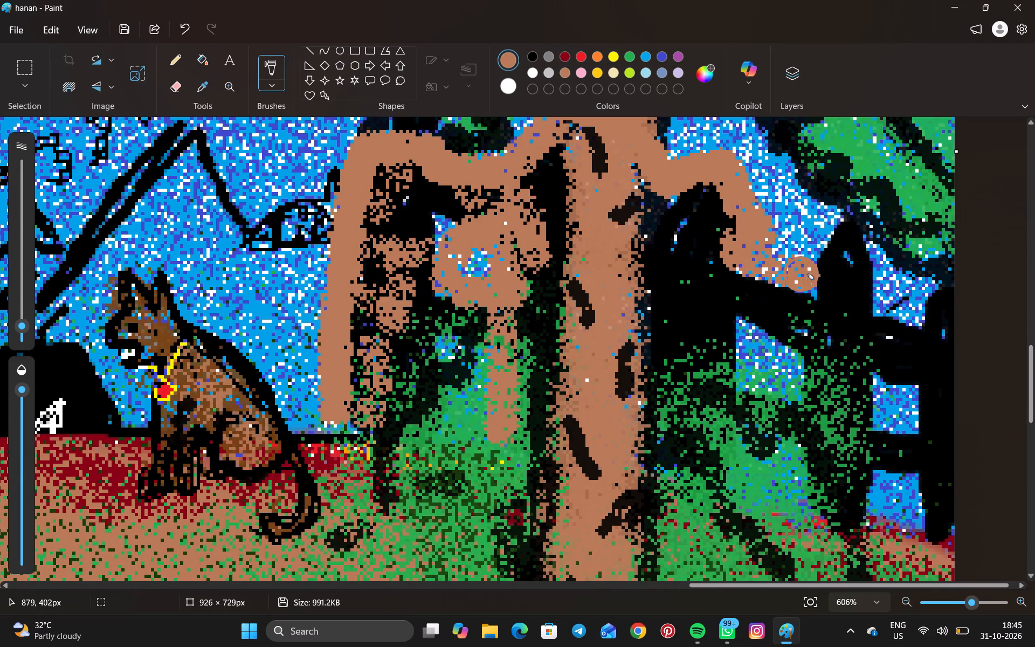
Outline in brown the top edge of the fence on the right of the palm trunk, out to the canvas edge.
{"action": "left_click_drag", "start_coordinate": [805, 280], "coordinate": [813, 285]}
{"action": "left_click", "coordinate": [795, 217]}
{"action": "left_click", "coordinate": [799, 219]}
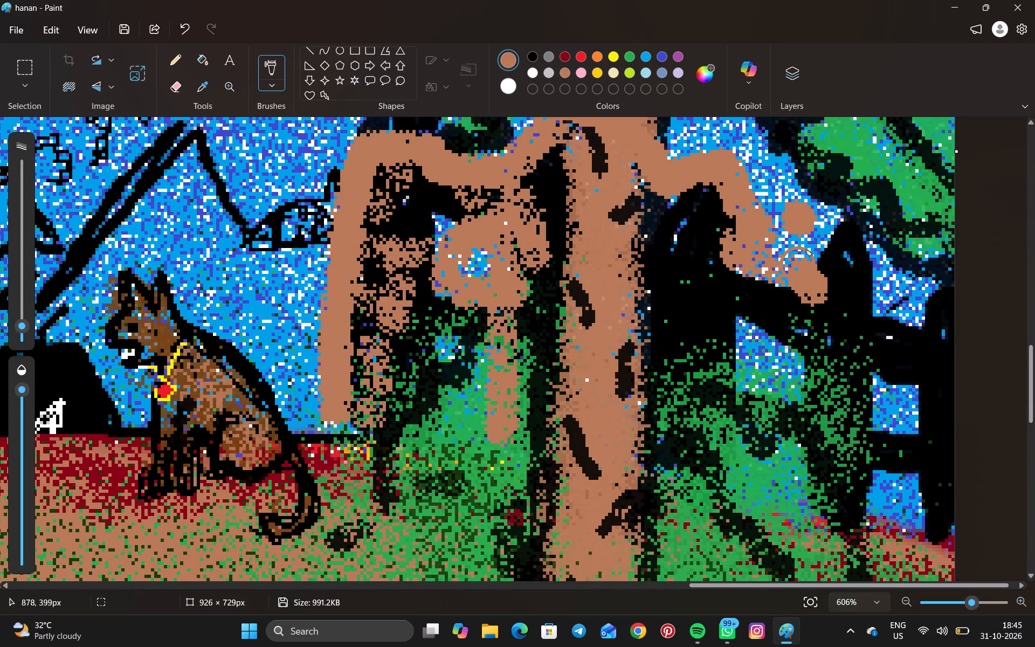
{"action": "left_click_drag", "start_coordinate": [804, 252], "coordinate": [838, 222]}
{"action": "scroll", "coordinate": [838, 222], "scroll_direction": "left", "scroll_amount": 1}
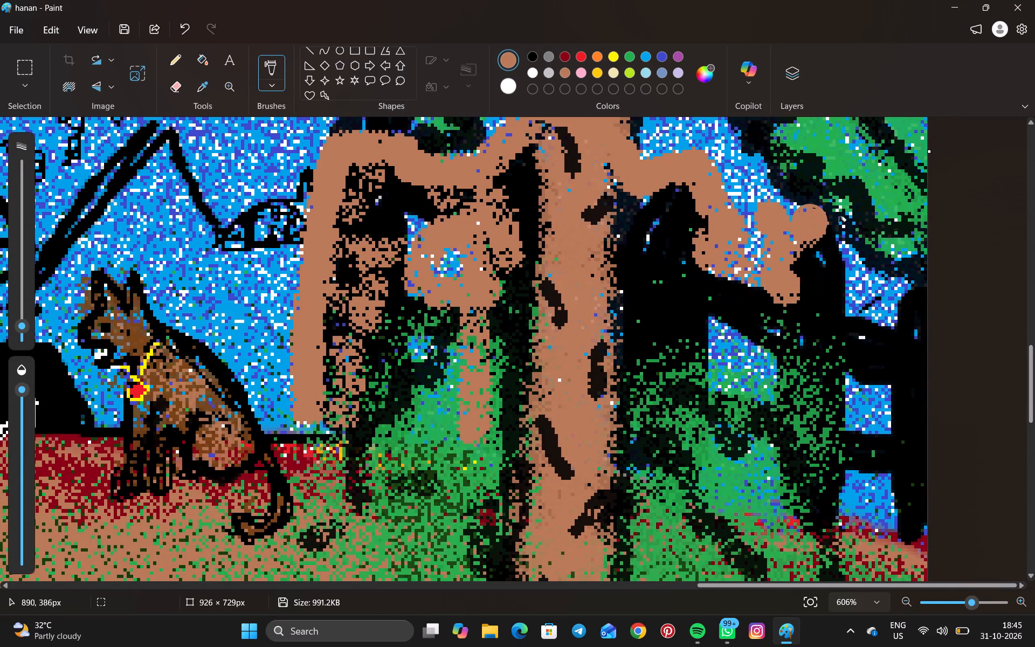
{"action": "scroll", "coordinate": [838, 222], "scroll_direction": "left", "scroll_amount": 1}
{"action": "double_click", "coordinate": [838, 222]}
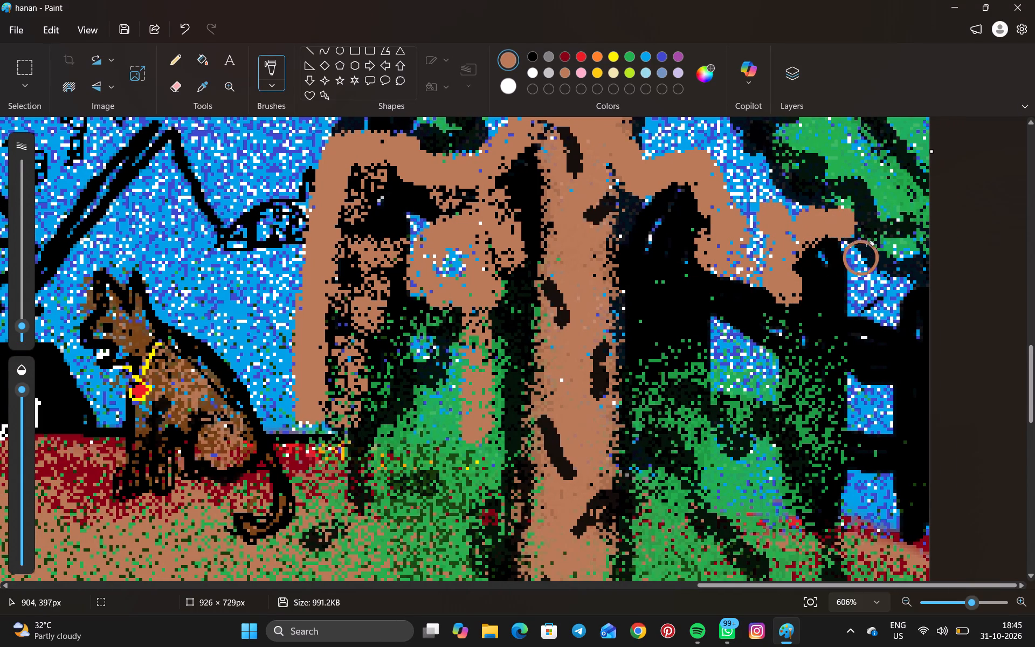
{"action": "left_click_drag", "start_coordinate": [863, 237], "coordinate": [923, 281]}
Paint brown around the three blue gaps between the pickets on the right of the palm trunk.
{"action": "left_click_drag", "start_coordinate": [859, 380], "coordinate": [903, 409]}
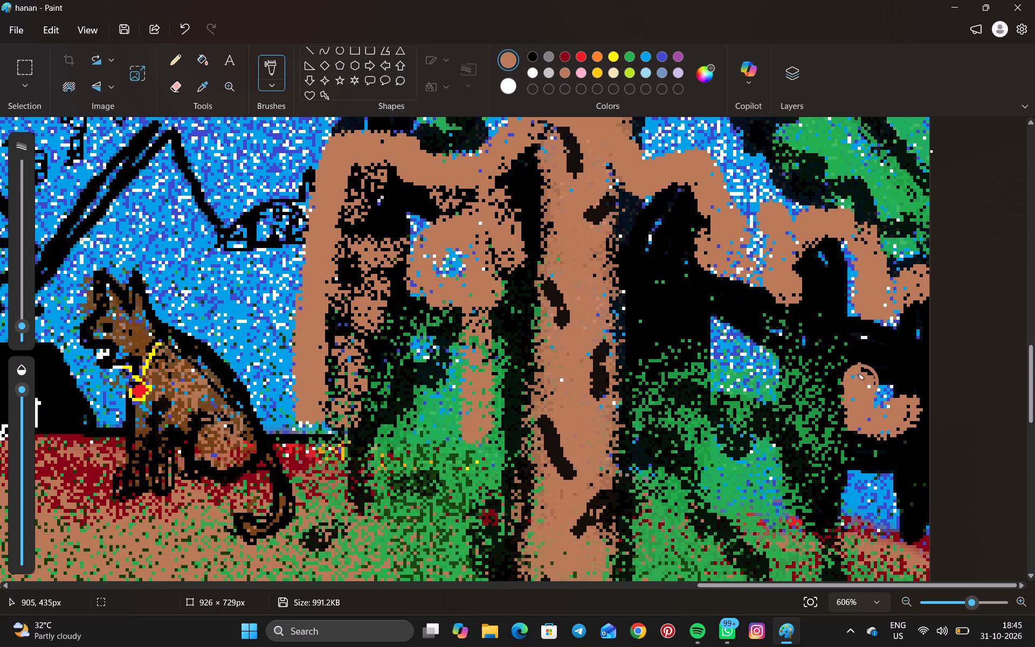
{"action": "left_click_drag", "start_coordinate": [776, 361], "coordinate": [752, 390]}
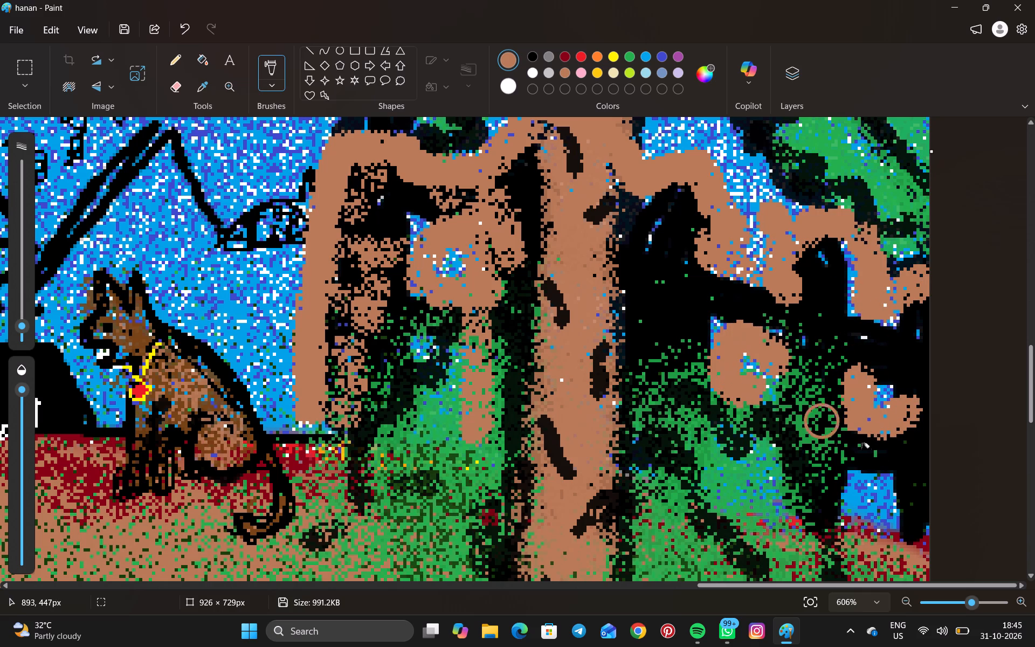
{"action": "left_click_drag", "start_coordinate": [855, 478], "coordinate": [887, 512]}
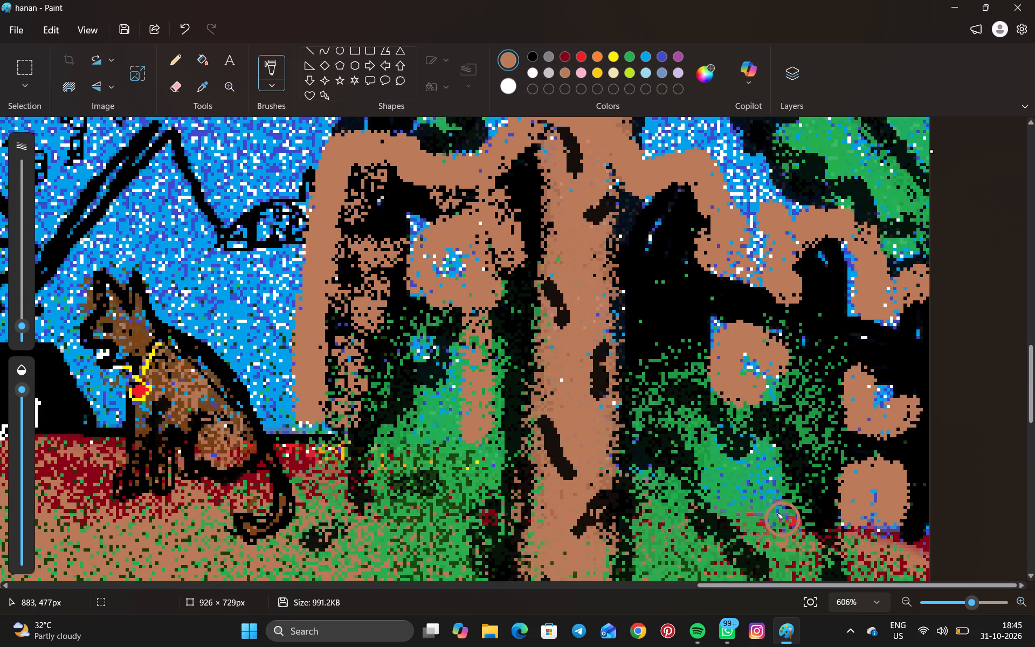
Paint a brown border around the top and sides of the lower green gap just beside the palm trunk's fence.
{"action": "left_click_drag", "start_coordinate": [790, 517], "coordinate": [702, 498]}
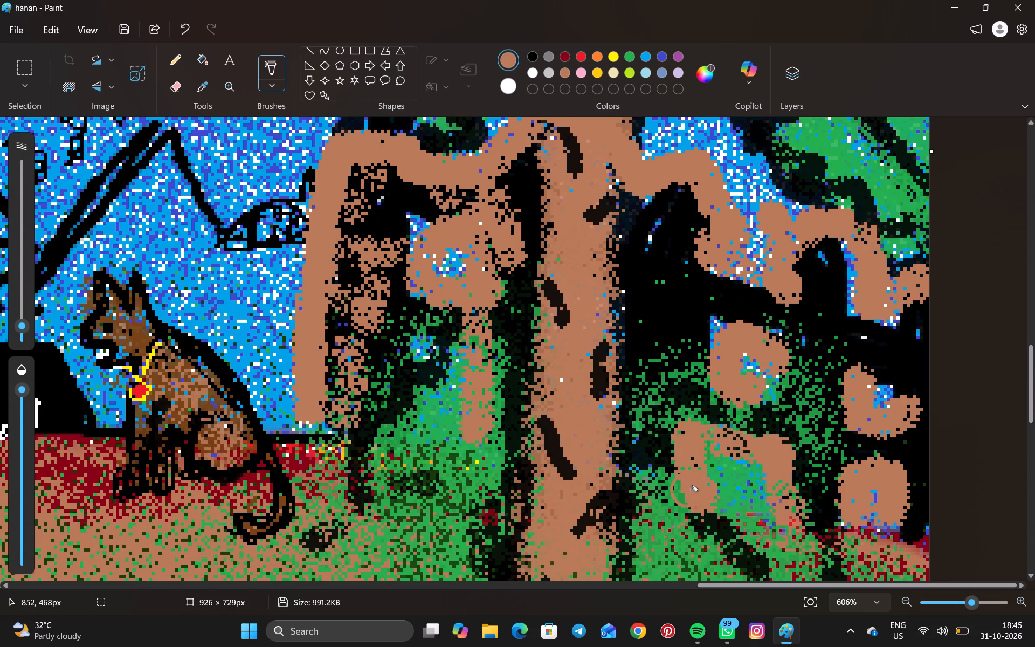
With a thinner black brush, redraw the two side edges of the palm trunk's upper part where brown covered them.
{"action": "scroll", "coordinate": [689, 492], "scroll_direction": "down", "scroll_amount": 14, "text": "ctrl"}
{"action": "scroll", "coordinate": [689, 491], "scroll_direction": "up", "scroll_amount": 1}
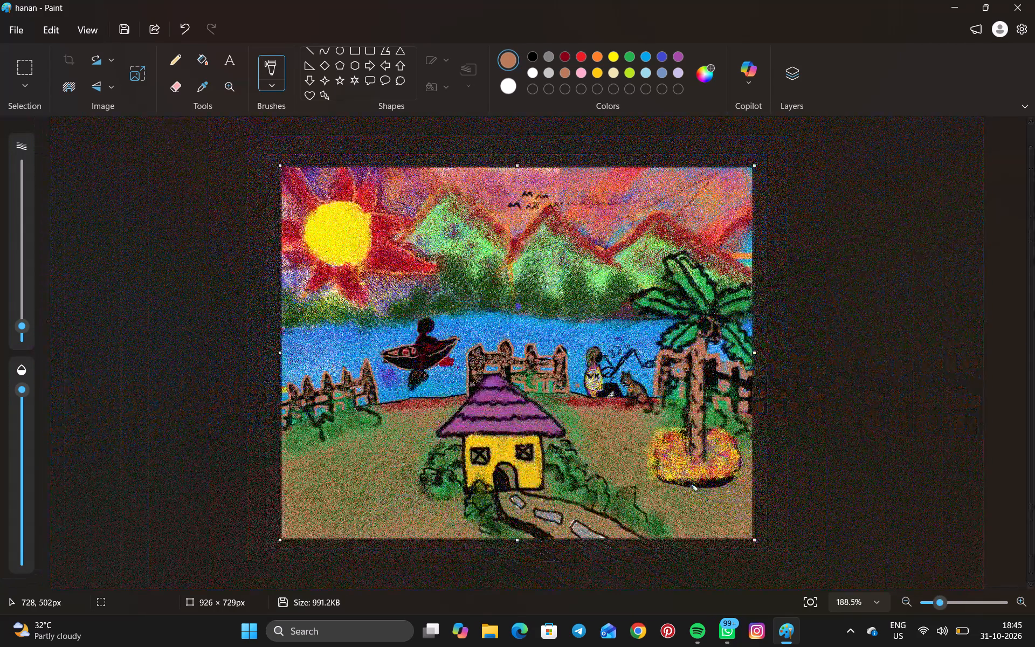
{"action": "scroll", "coordinate": [689, 491], "scroll_direction": "up", "scroll_amount": 1}
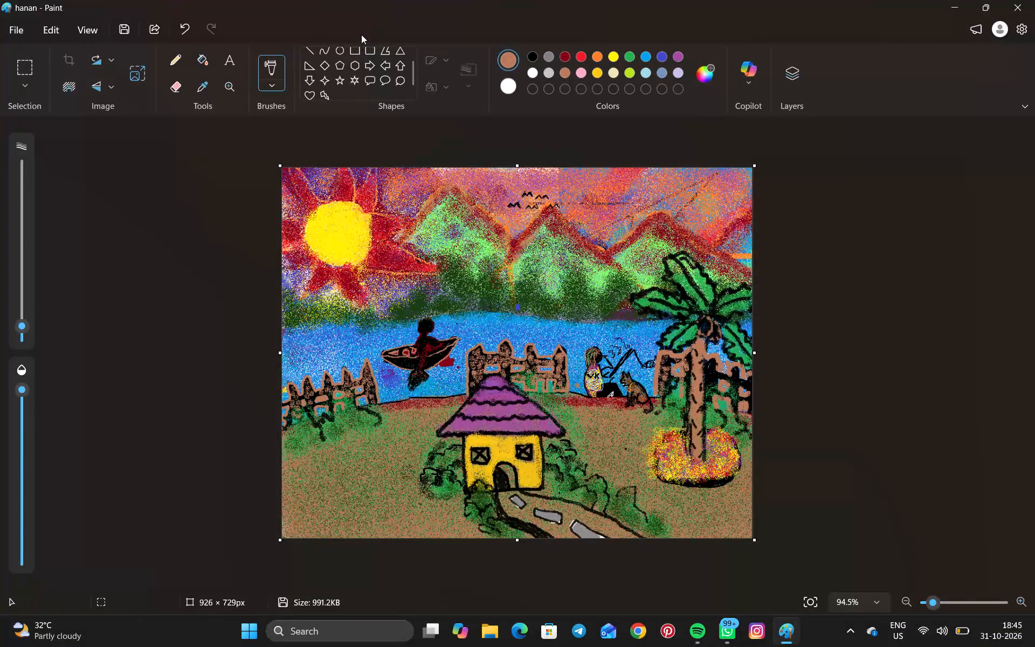
{"action": "left_click", "coordinate": [528, 54]}
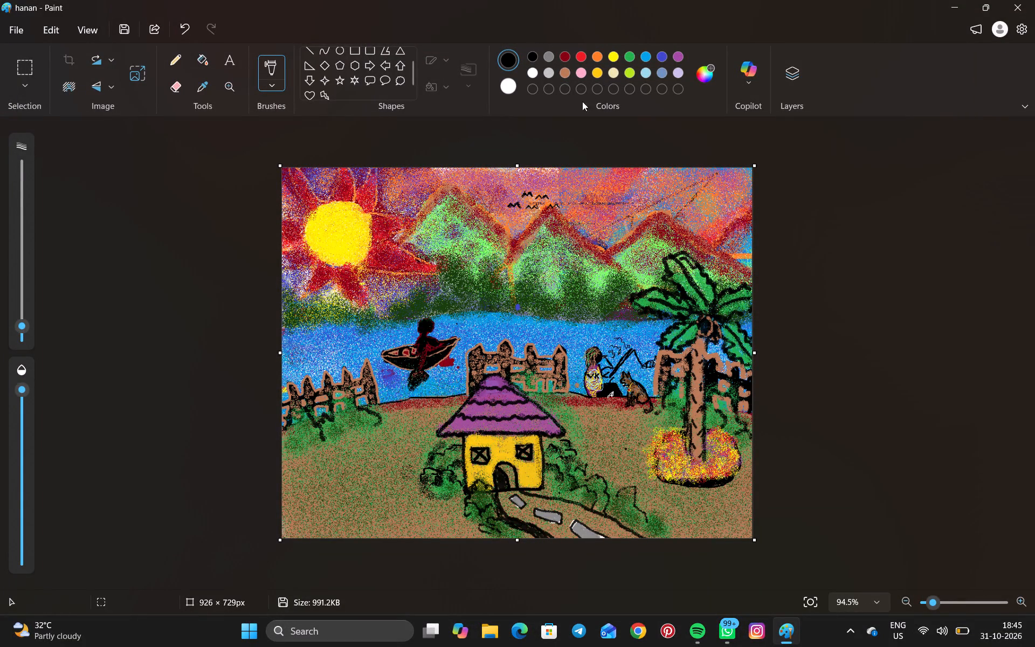
{"action": "scroll", "coordinate": [552, 139], "scroll_direction": "down", "scroll_amount": 2}
{"action": "scroll", "coordinate": [667, 241], "scroll_direction": "up", "scroll_amount": 5, "text": "ctrl"}
{"action": "scroll", "coordinate": [667, 241], "scroll_direction": "left", "scroll_amount": 1}
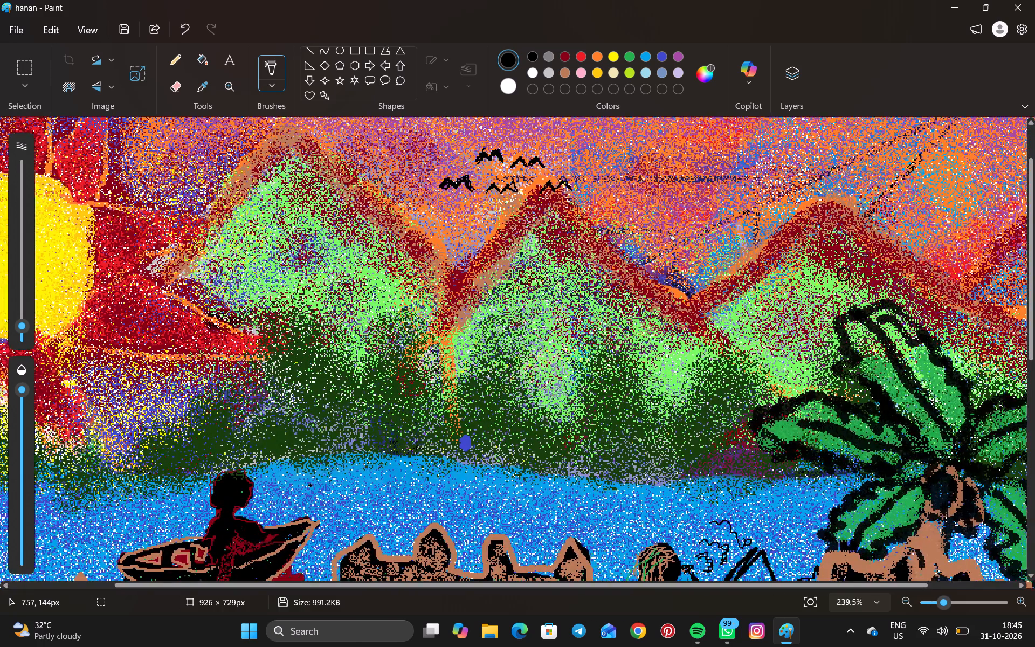
{"action": "scroll", "coordinate": [667, 241], "scroll_direction": "left", "scroll_amount": 4}
{"action": "scroll", "coordinate": [667, 241], "scroll_direction": "down", "scroll_amount": 1}
{"action": "scroll", "coordinate": [667, 241], "scroll_direction": "up", "scroll_amount": 1, "text": "ctrl"}
{"action": "scroll", "coordinate": [667, 241], "scroll_direction": "down", "scroll_amount": 1, "text": "ctrl"}
{"action": "scroll", "coordinate": [667, 241], "scroll_direction": "up", "scroll_amount": 1, "text": "ctrl"}
{"action": "scroll", "coordinate": [667, 241], "scroll_direction": "down", "scroll_amount": 1, "text": "ctrl"}
{"action": "scroll", "coordinate": [667, 241], "scroll_direction": "up", "scroll_amount": 1, "text": "ctrl"}
{"action": "scroll", "coordinate": [667, 241], "scroll_direction": "down", "scroll_amount": 1, "text": "ctrl"}
{"action": "scroll", "coordinate": [667, 241], "scroll_direction": "up", "scroll_amount": 1, "text": "ctrl"}
{"action": "scroll", "coordinate": [667, 241], "scroll_direction": "down", "scroll_amount": 1, "text": "ctrl"}
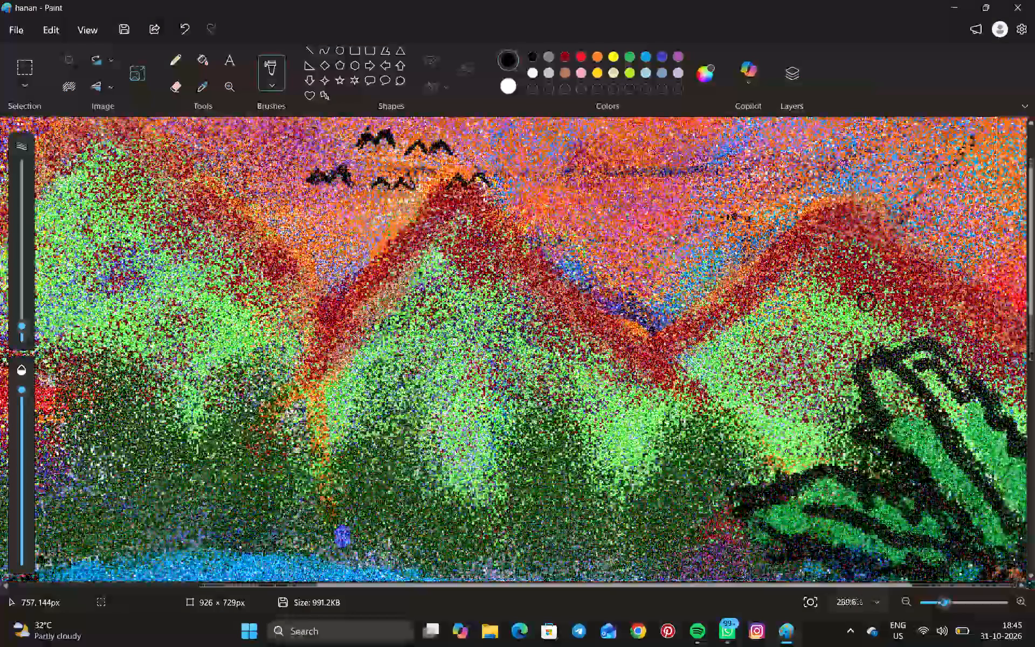
{"action": "scroll", "coordinate": [667, 241], "scroll_direction": "down", "scroll_amount": 2}
{"action": "scroll", "coordinate": [667, 241], "scroll_direction": "up", "scroll_amount": 1}
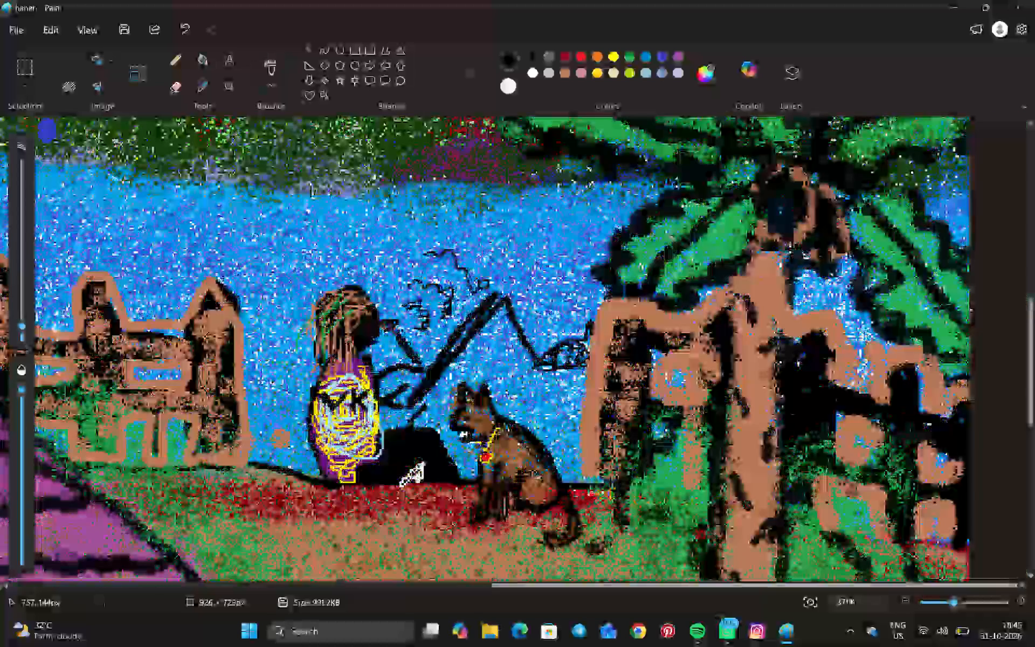
{"action": "scroll", "coordinate": [667, 241], "scroll_direction": "up", "scroll_amount": 1}
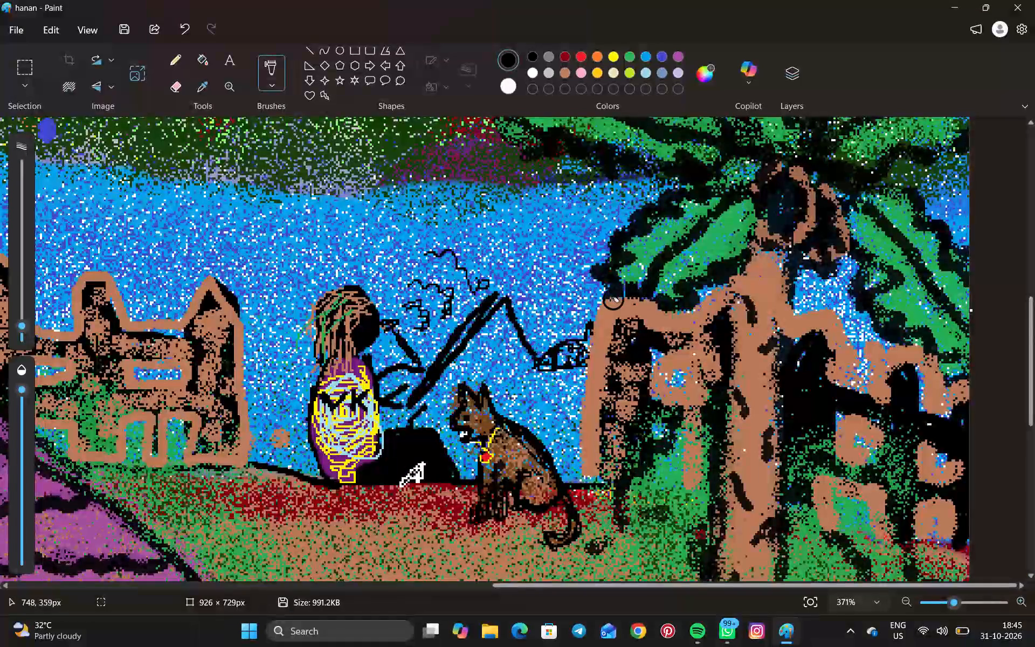
{"action": "left_click_drag", "start_coordinate": [27, 327], "coordinate": [64, 399]}
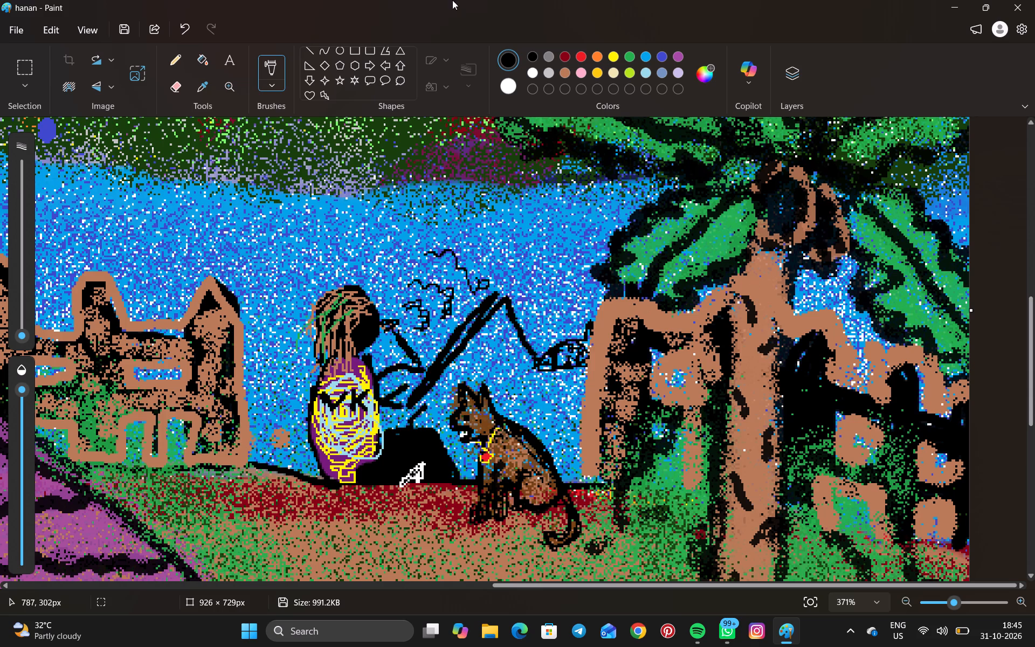
{"action": "left_click_drag", "start_coordinate": [747, 267], "coordinate": [735, 287]}
{"action": "left_click_drag", "start_coordinate": [745, 267], "coordinate": [743, 273]}
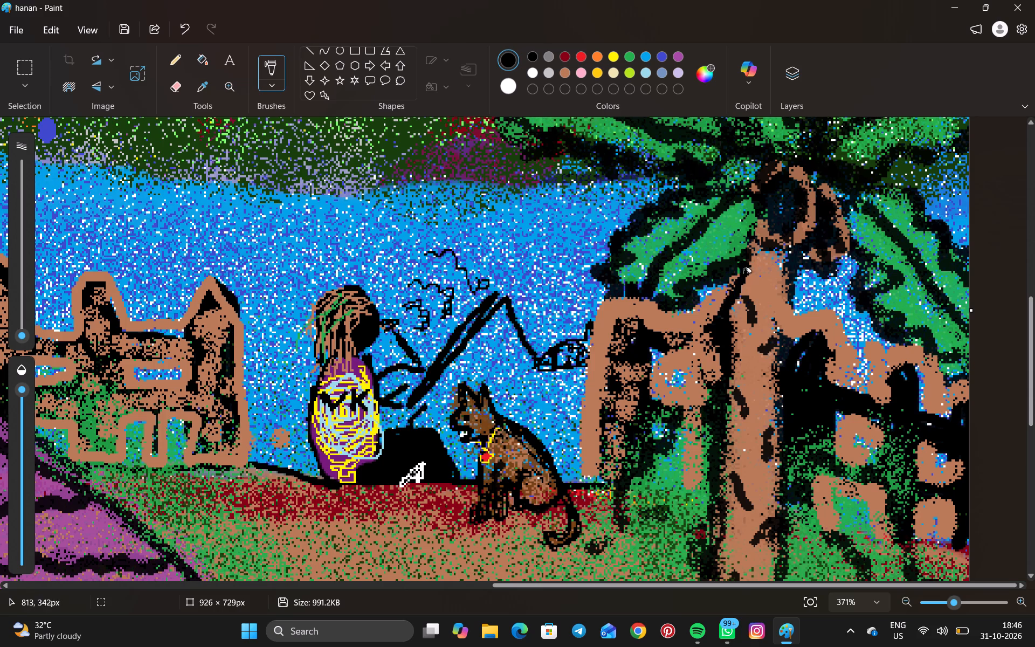
{"action": "left_click_drag", "start_coordinate": [743, 273], "coordinate": [744, 286]}
{"action": "left_click_drag", "start_coordinate": [795, 273], "coordinate": [782, 340]}
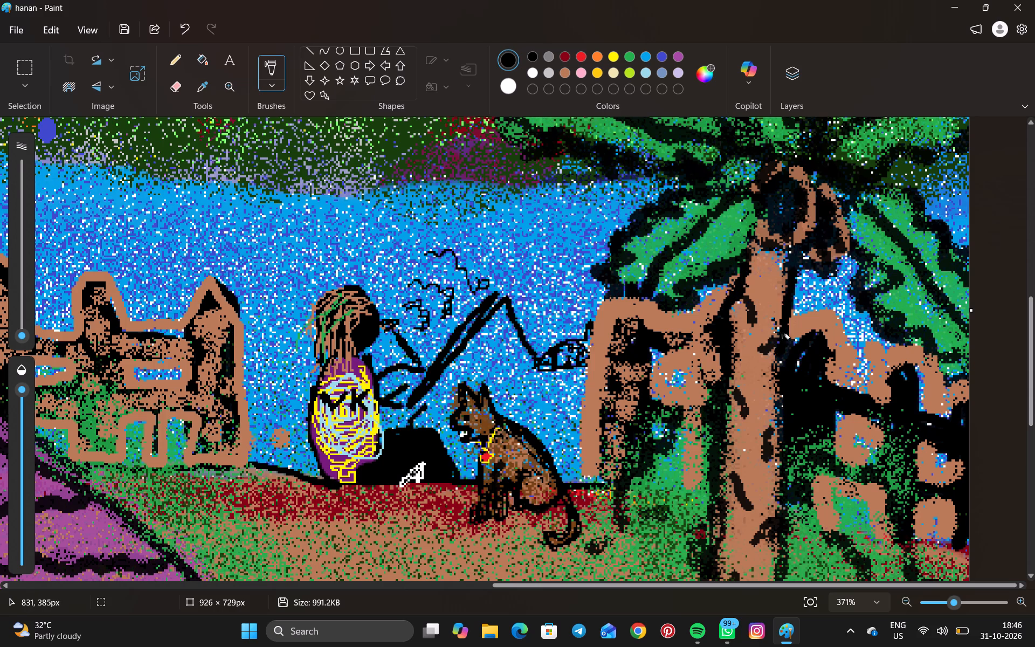
{"action": "left_click_drag", "start_coordinate": [782, 340], "coordinate": [785, 304]}
Add short slanted black bark marks down the brown palm trunk, from near its top to the middle.
{"action": "left_click_drag", "start_coordinate": [786, 264], "coordinate": [770, 285]}
{"action": "left_click_drag", "start_coordinate": [743, 360], "coordinate": [754, 373]}
{"action": "left_click_drag", "start_coordinate": [777, 393], "coordinate": [755, 418]}
{"action": "left_click_drag", "start_coordinate": [730, 454], "coordinate": [764, 472]}
{"action": "left_click_drag", "start_coordinate": [775, 476], "coordinate": [775, 480]}
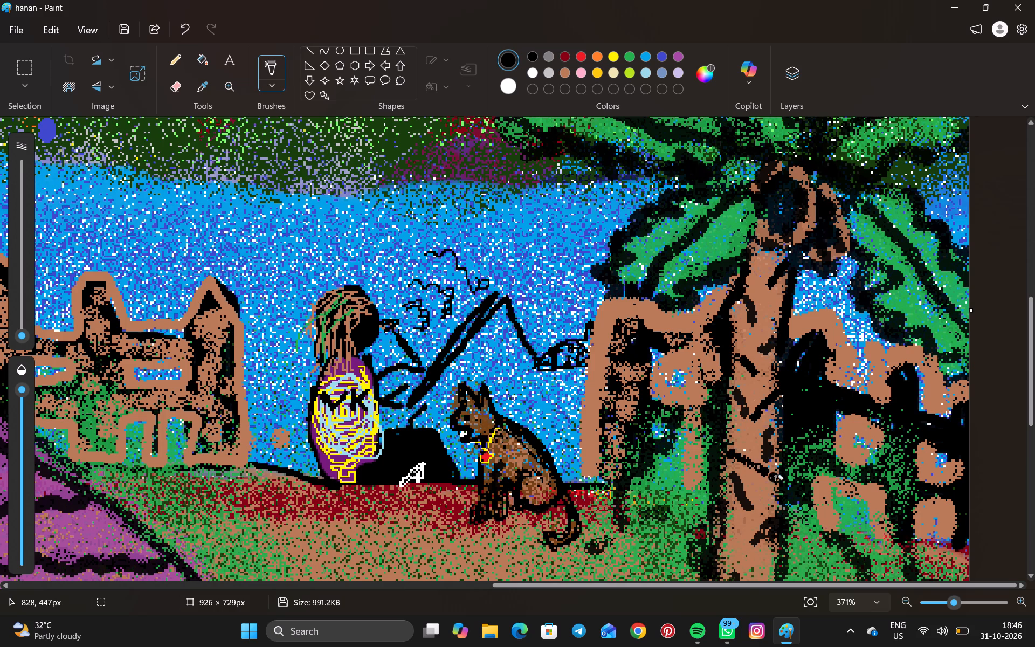
{"action": "left_click_drag", "start_coordinate": [775, 480], "coordinate": [776, 485]}
Examine the whole drawing at a reduced zoom to review the colouring of the fences and palm tree.
{"action": "scroll", "coordinate": [729, 420], "scroll_direction": "up", "scroll_amount": 1}
{"action": "scroll", "coordinate": [733, 396], "scroll_direction": "down", "scroll_amount": 5}
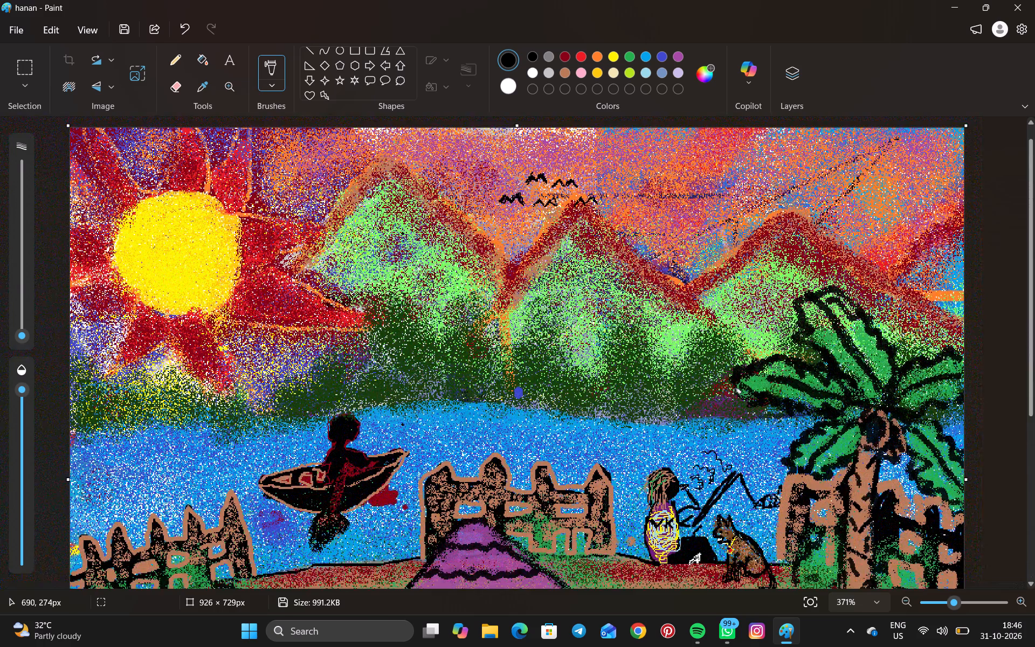
{"action": "scroll", "coordinate": [733, 391], "scroll_direction": "down", "scroll_amount": 2, "text": "ctrl"}
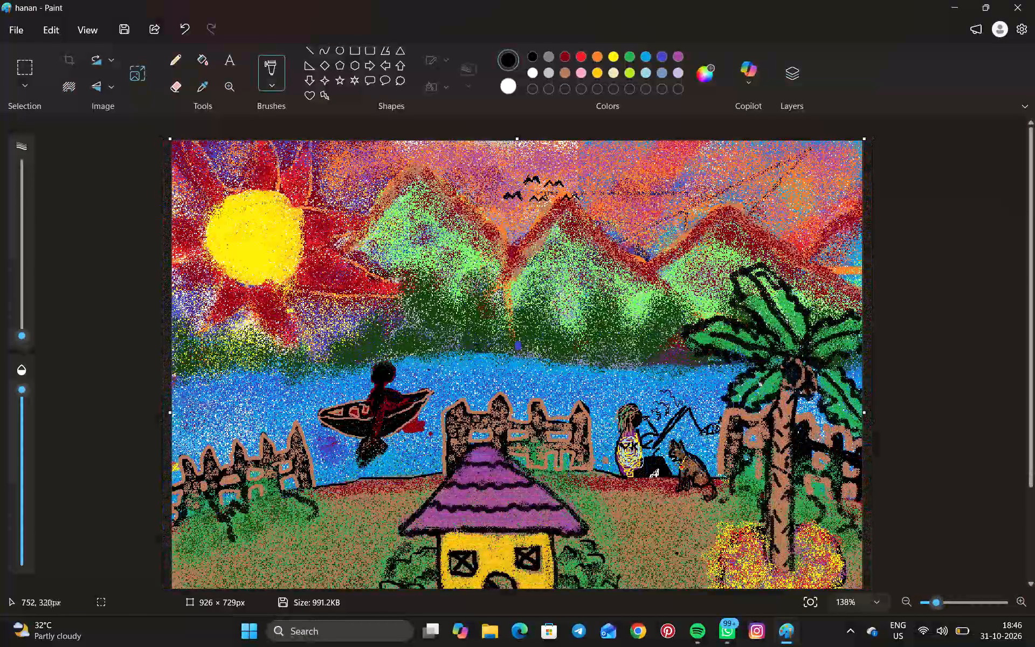
{"action": "scroll", "coordinate": [765, 394], "scroll_direction": "down", "scroll_amount": 5, "text": "ctrl"}
{"action": "scroll", "coordinate": [763, 387], "scroll_direction": "up", "scroll_amount": 3, "text": "ctrl"}
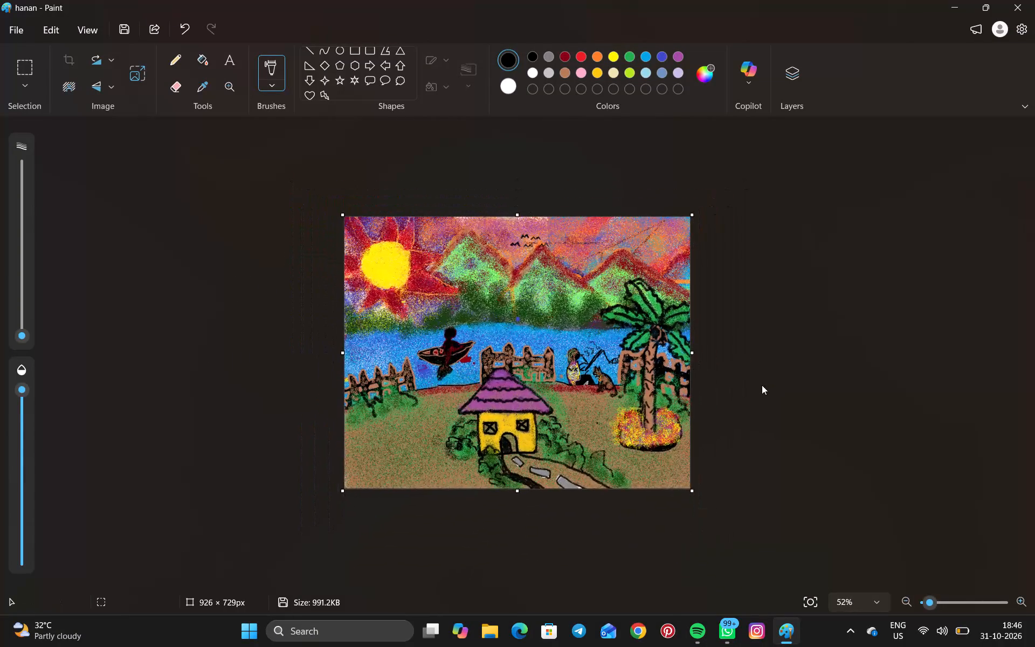
{"action": "scroll", "coordinate": [762, 385], "scroll_direction": "up", "scroll_amount": 3, "text": "ctrl"}
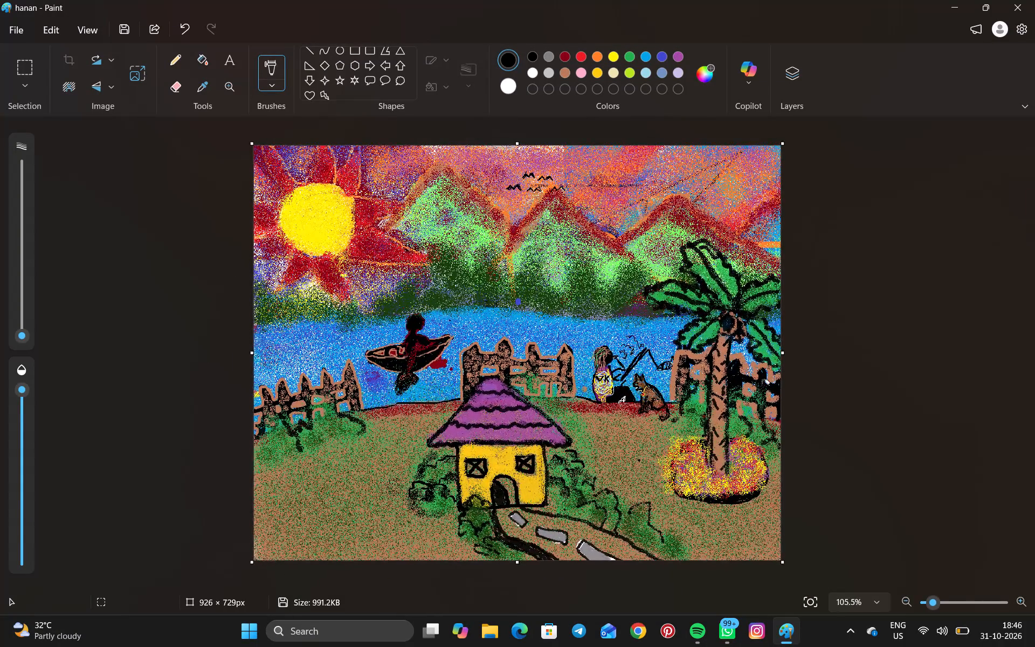